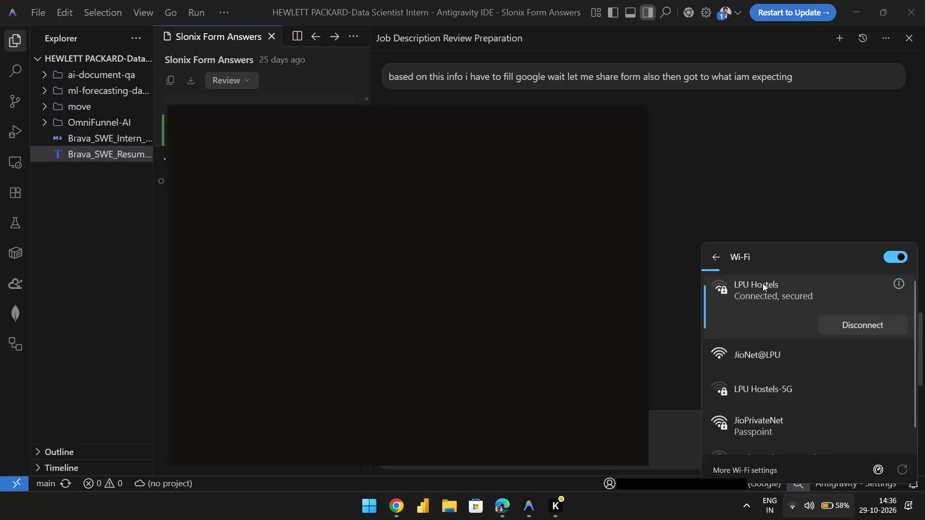
Check the list of available Wi-Fi networks for an alternative to LPU Hostels.
scroll(785, 385, down, 2)
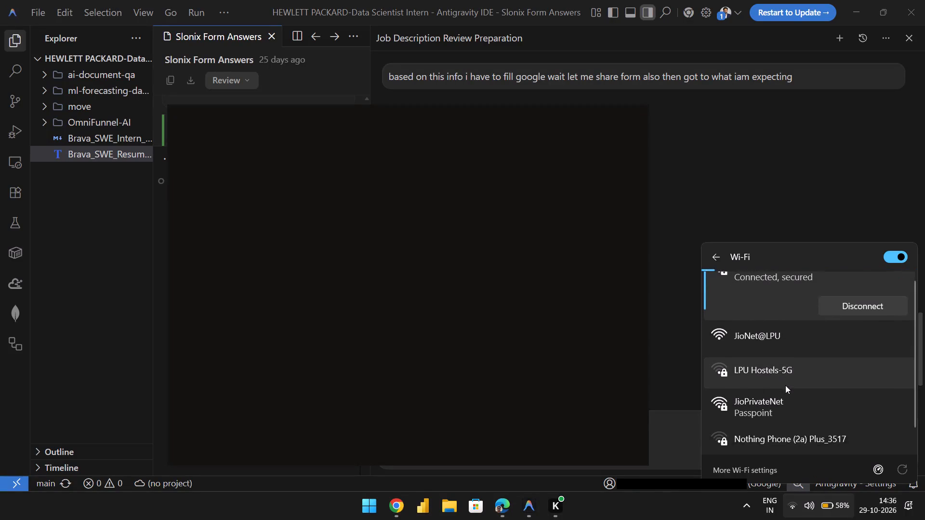
scroll(785, 385, down, 1)
click(723, 183)
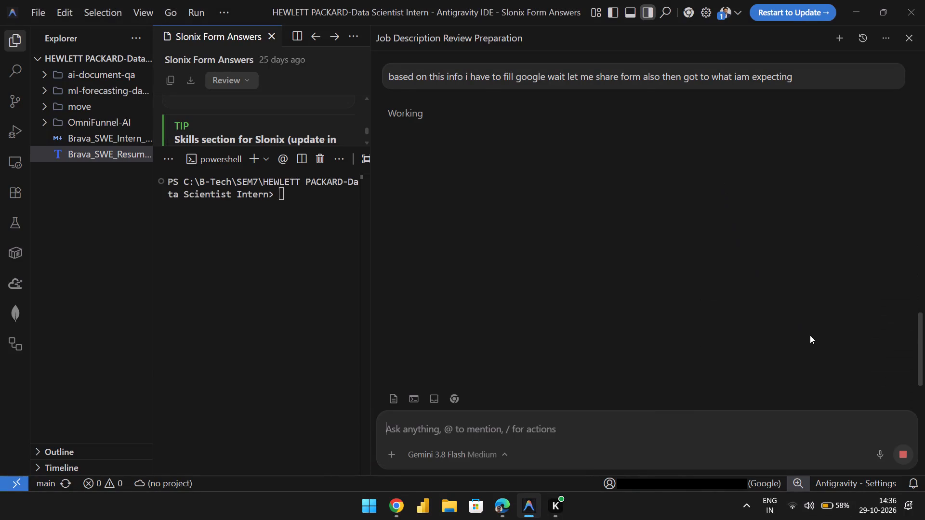
click(826, 515)
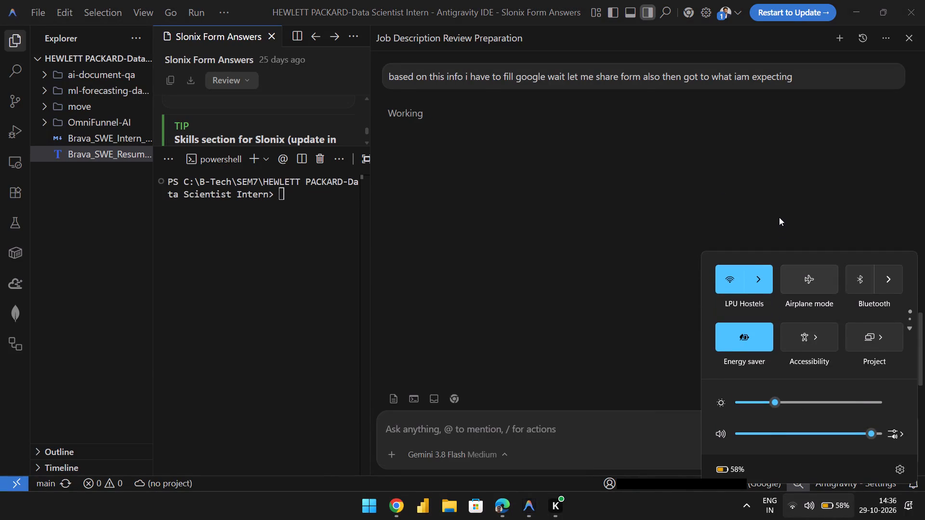
click(759, 280)
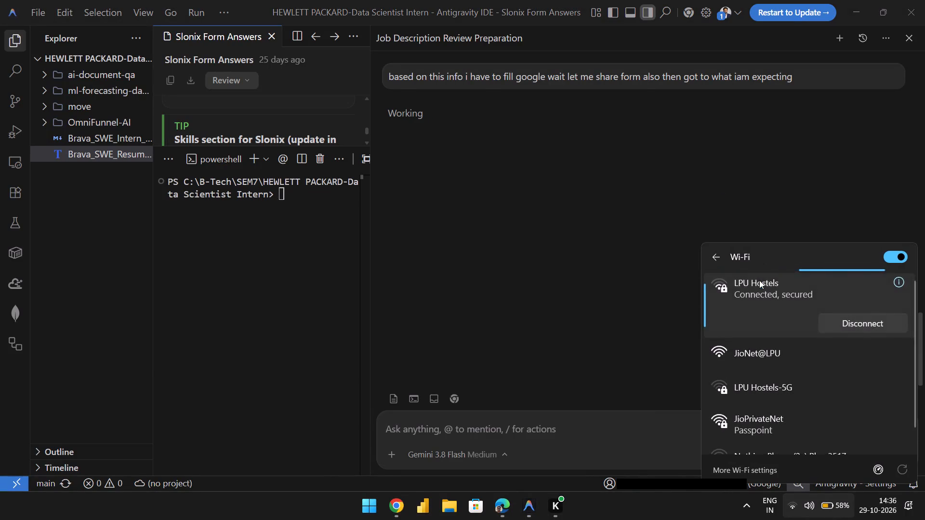
scroll(797, 328, down, 3)
scroll(797, 328, up, 6)
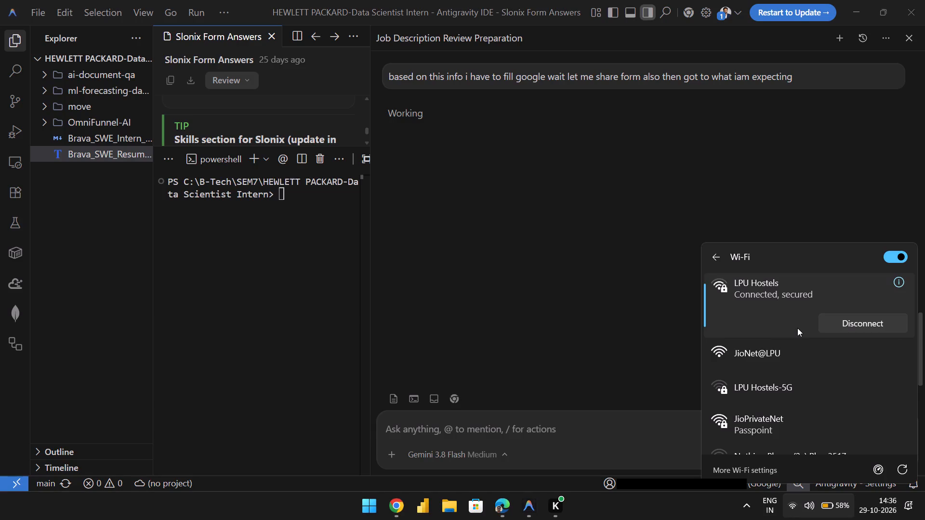
Paste the copied Google Form text, with its Data Analyst project and CV questions, into the AI chat prompt.
click(559, 424)
key(ctrl+v)
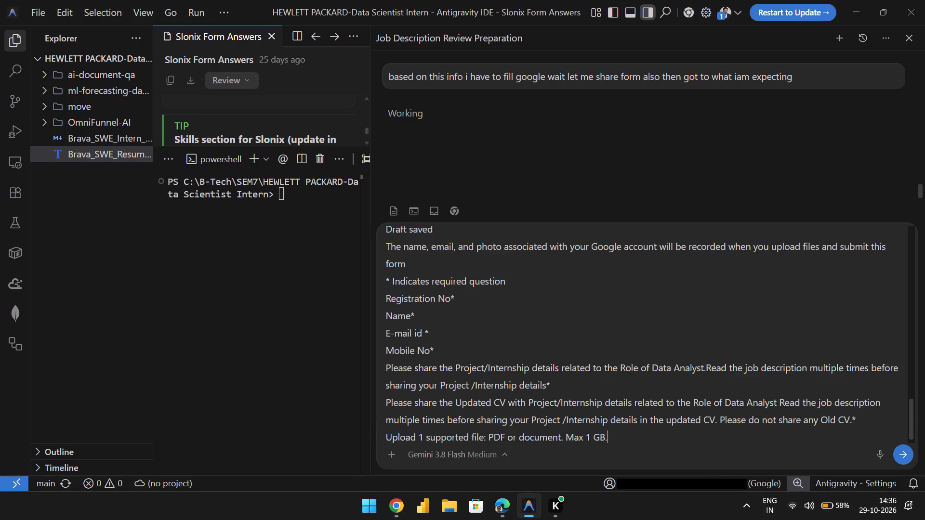
Refresh the available Wi-Fi networks and connect the computer to the personal iPhone hotspot.
click(802, 513)
click(764, 284)
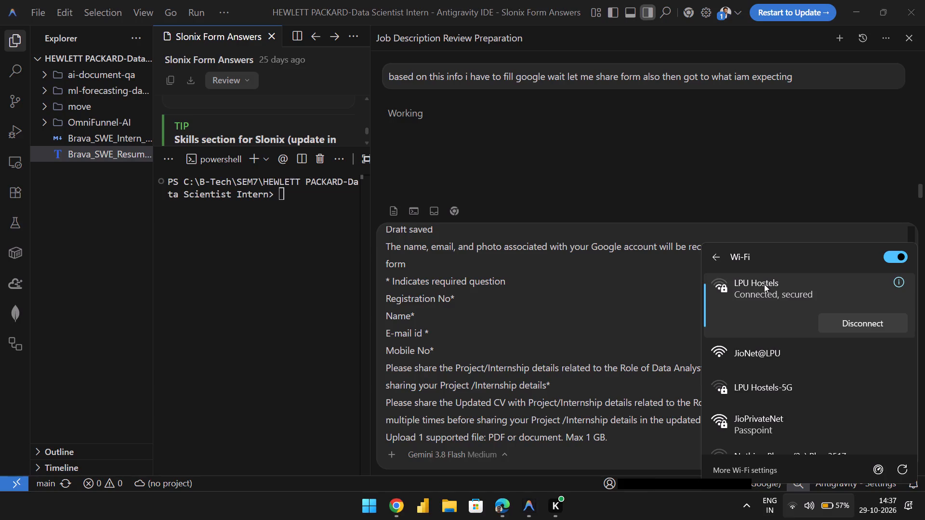
scroll(764, 284, down, 1)
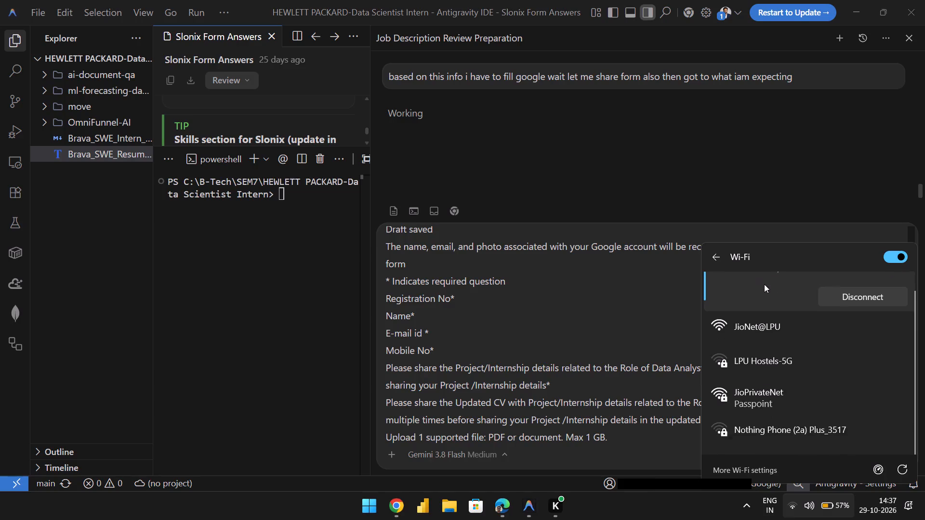
scroll(764, 284, down, 1)
click(902, 466)
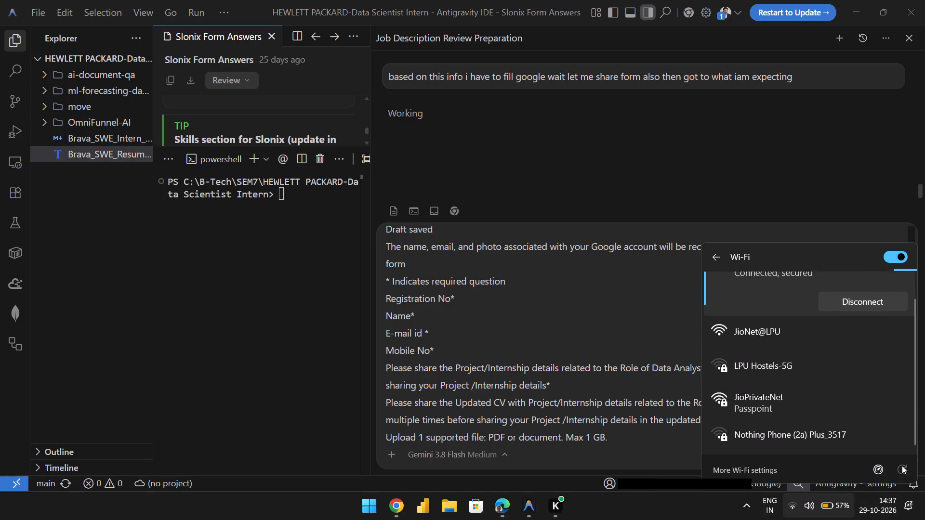
scroll(902, 466, down, 3)
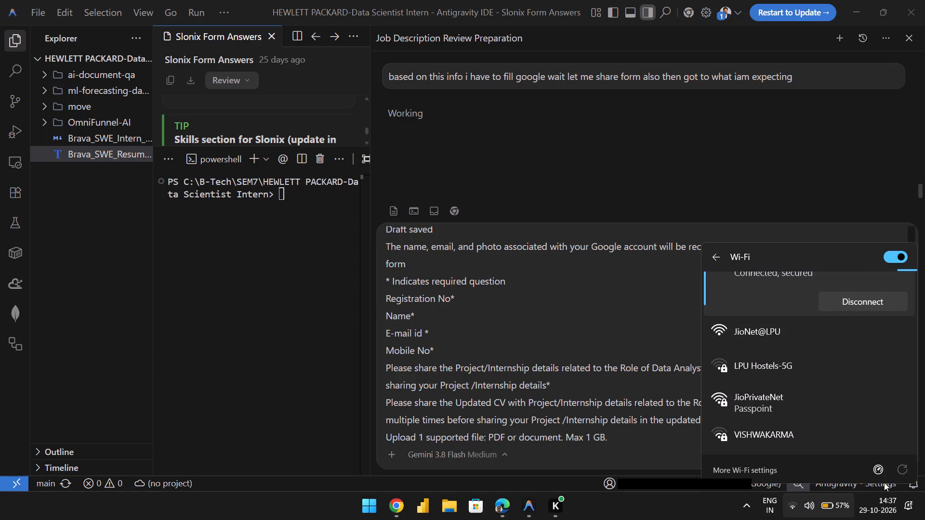
scroll(804, 450, down, 3)
scroll(790, 338, up, 6)
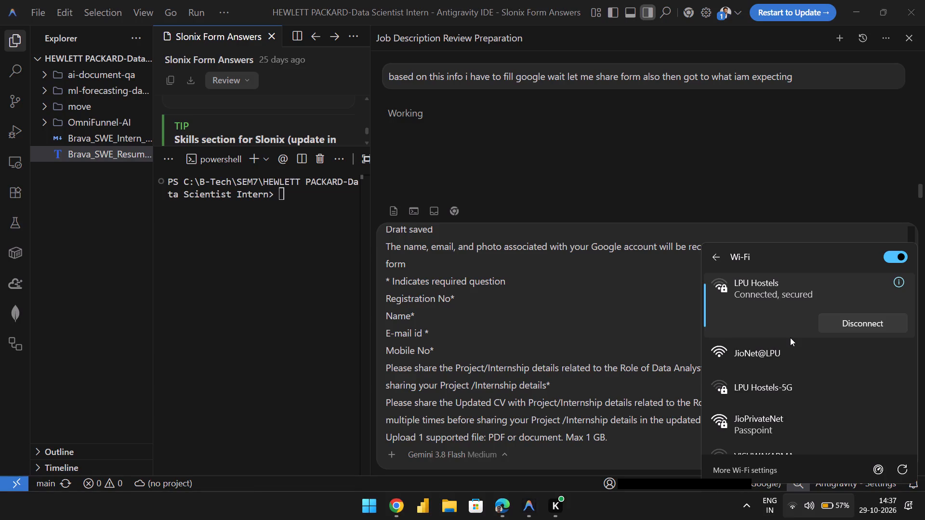
click(904, 465)
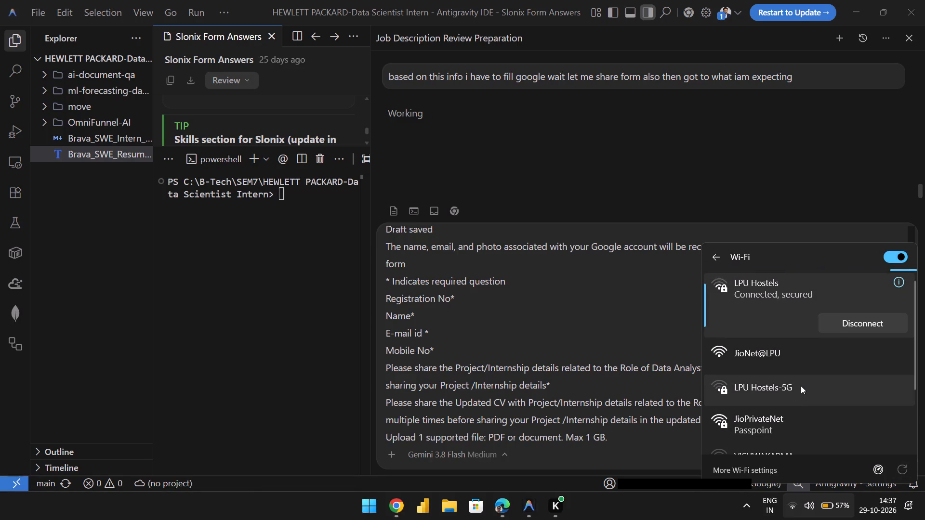
click(798, 357)
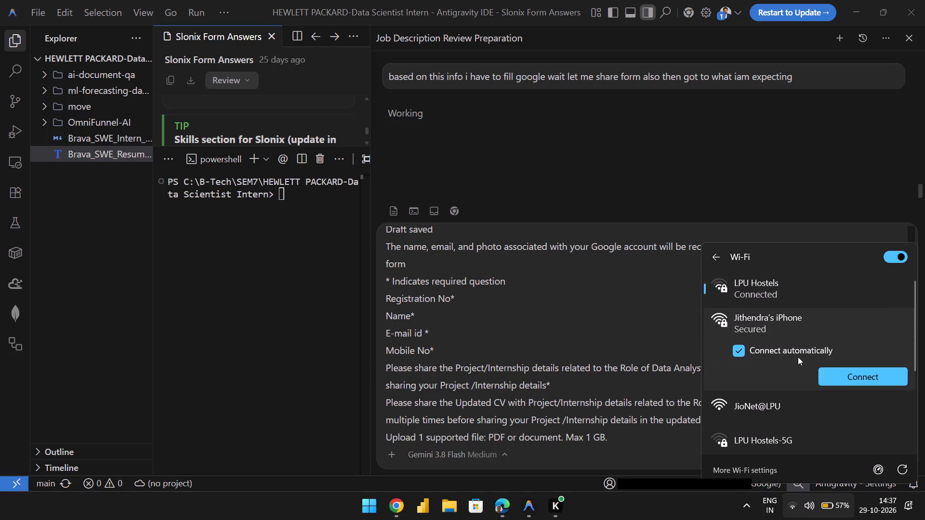
click(841, 378)
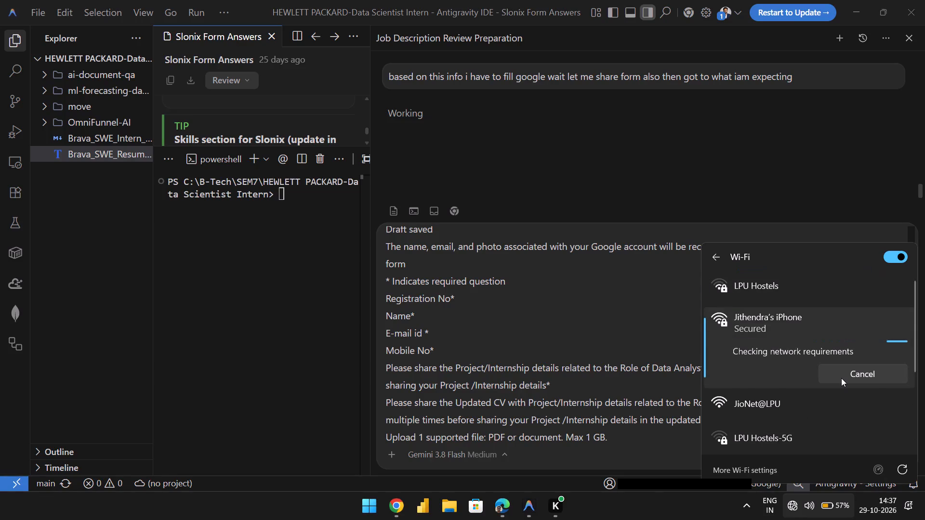
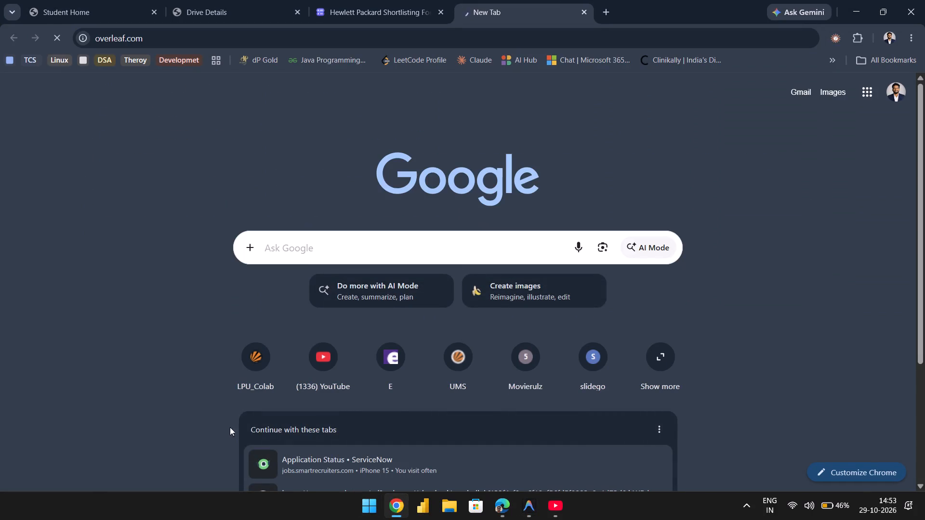
Look over the GitHub resume repository open in Edge, then return to Overleaf in Chrome.
click(501, 511)
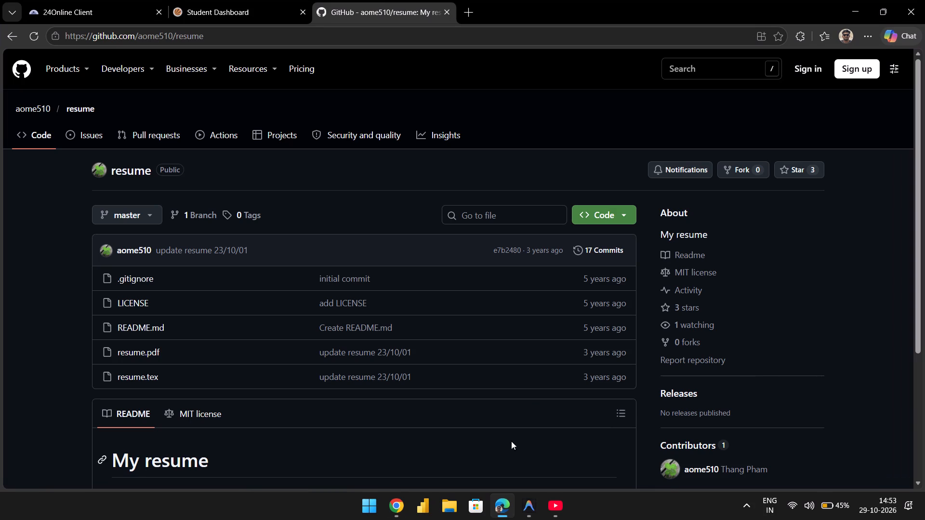
scroll(644, 334, down, 3)
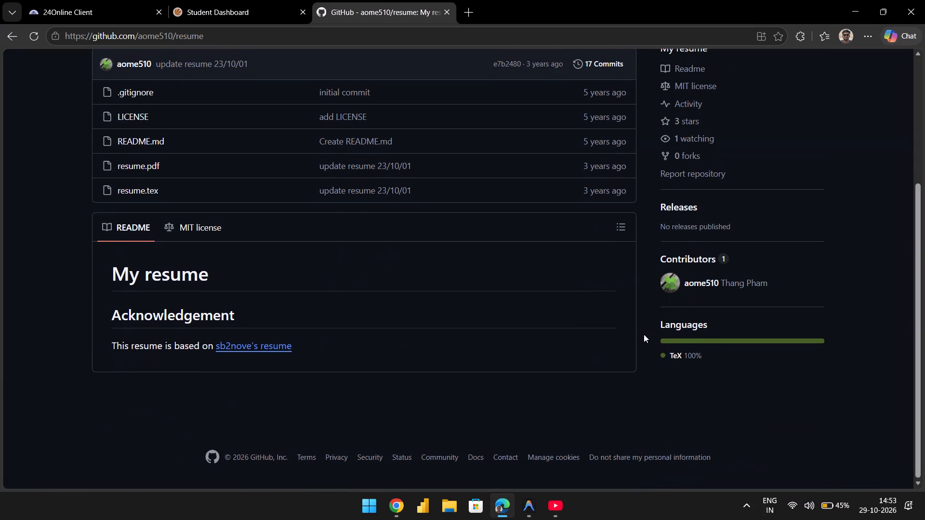
scroll(644, 334, up, 6)
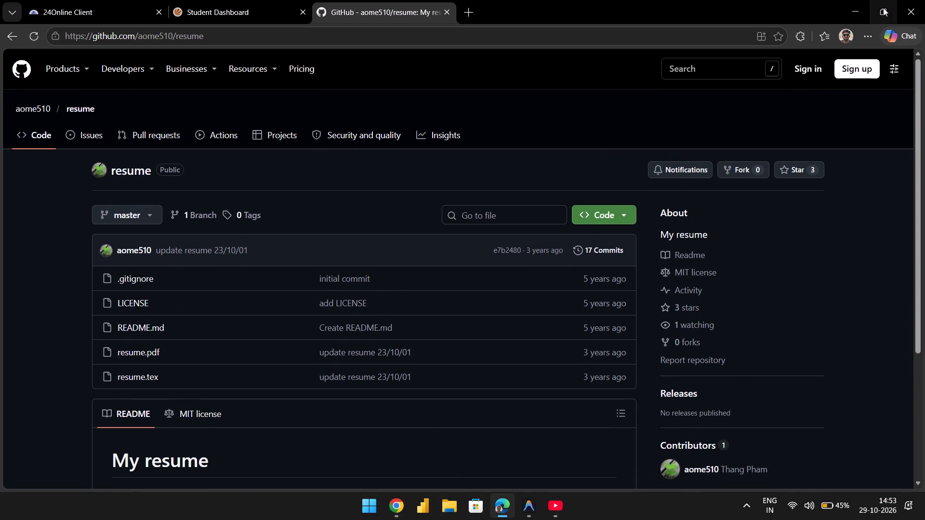
click(853, 8)
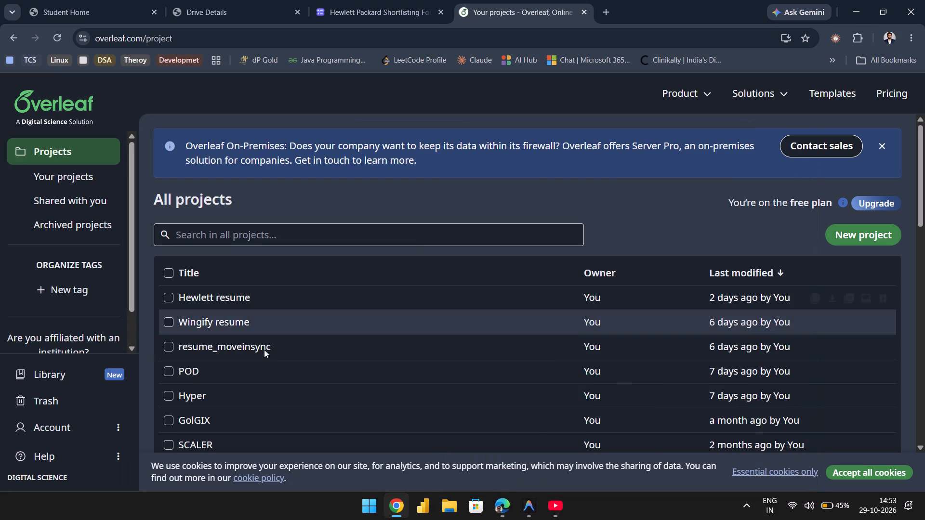
Open the Hewlett resume project from the Overleaf project list.
scroll(208, 301, down, 4)
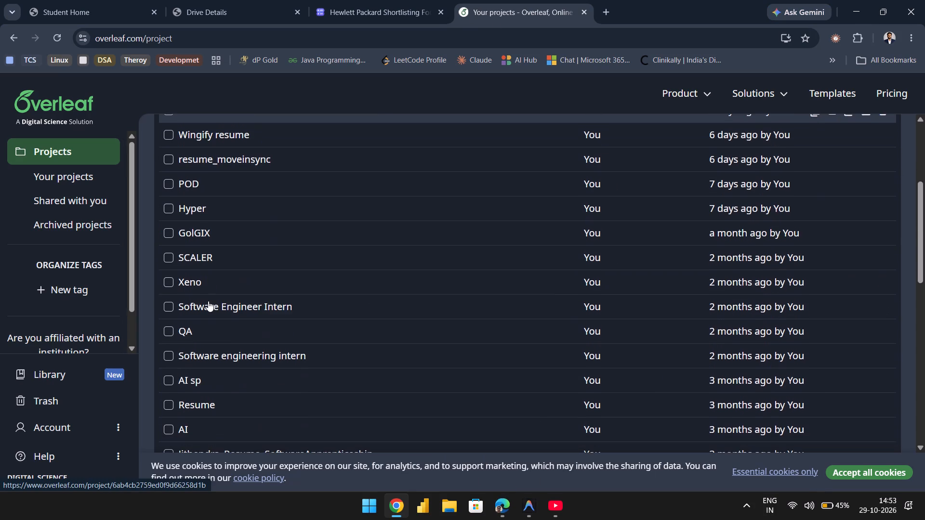
scroll(208, 301, down, 2)
scroll(208, 301, up, 5)
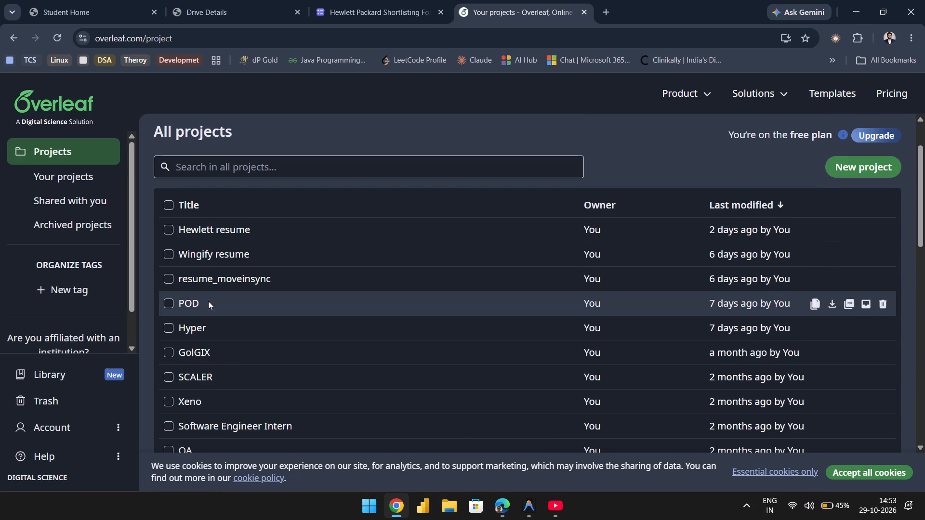
click(198, 230)
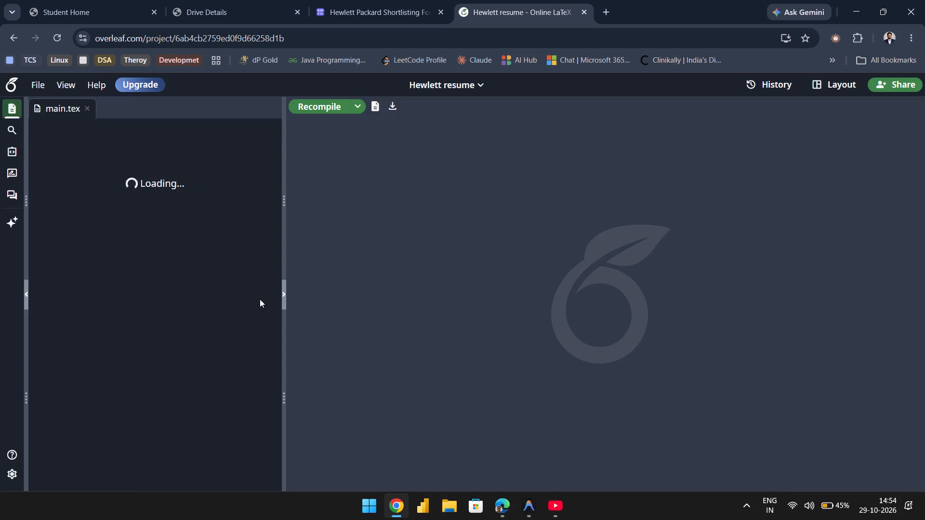
Replace the entire contents of main.tex with the copied LaTeX code and recompile the resume.
ctrl+click(189, 225)
key(ctrl+a)
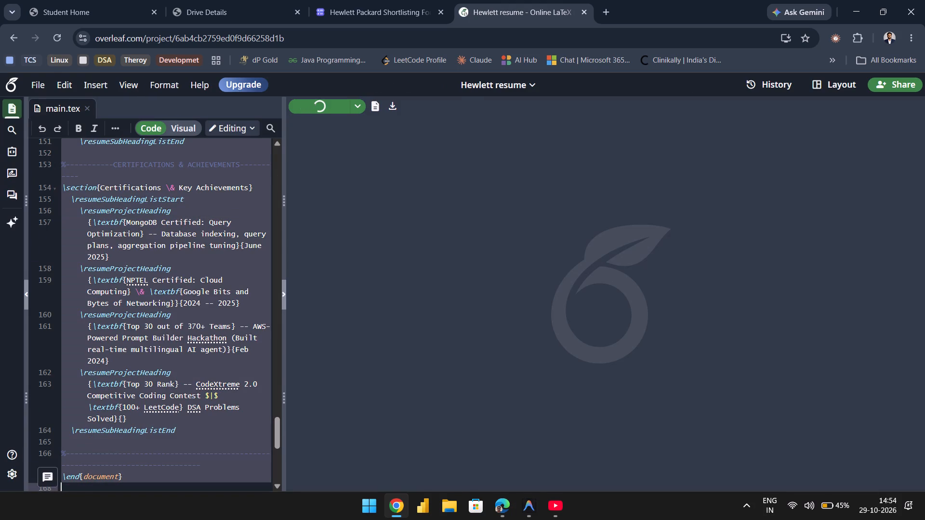
key(ctrl+v)
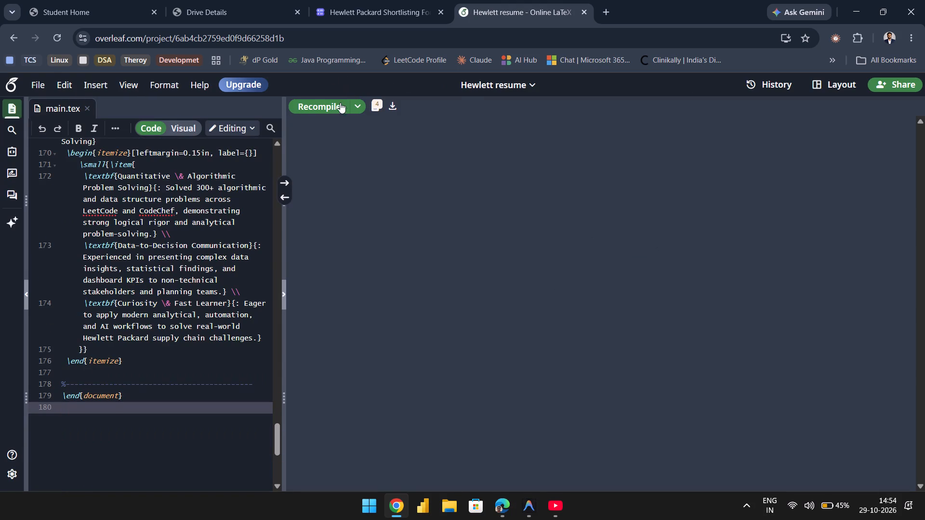
click(338, 106)
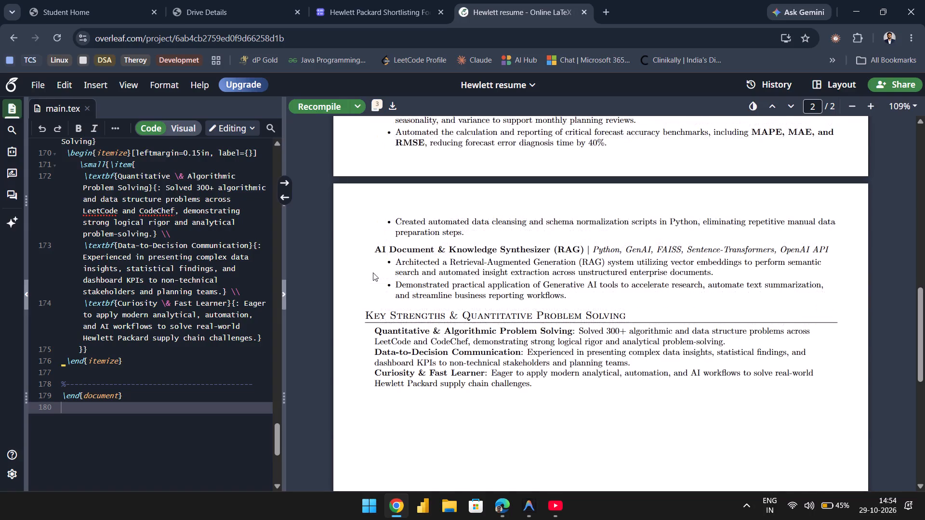
Review both pages of the compiled CV and locate the source of the Hewlett Packard Enterprise experience entry.
scroll(373, 273, up, 9)
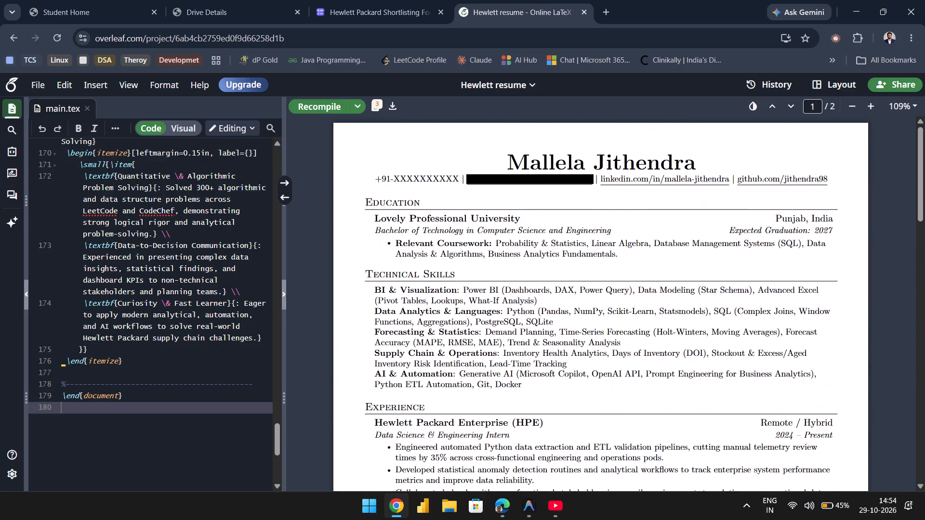
double_click(403, 423)
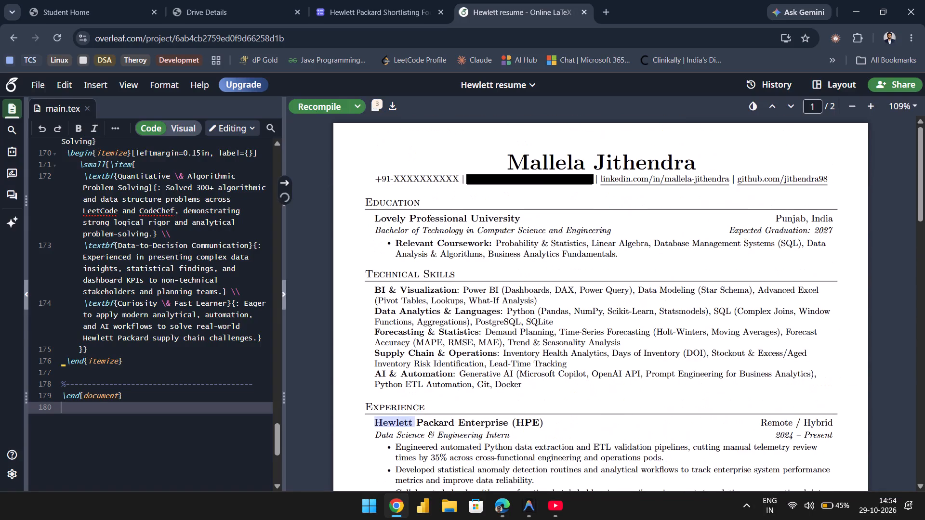
scroll(403, 423, down, 2)
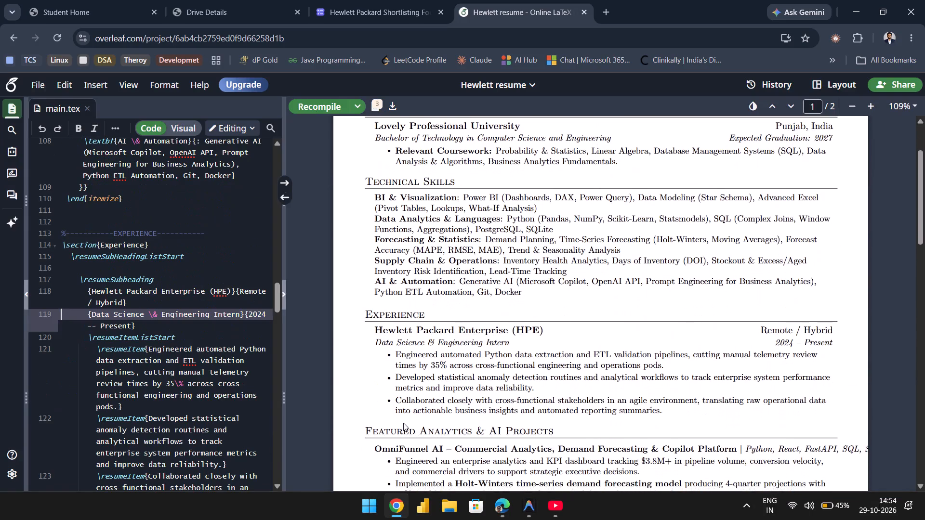
scroll(489, 384, down, 2)
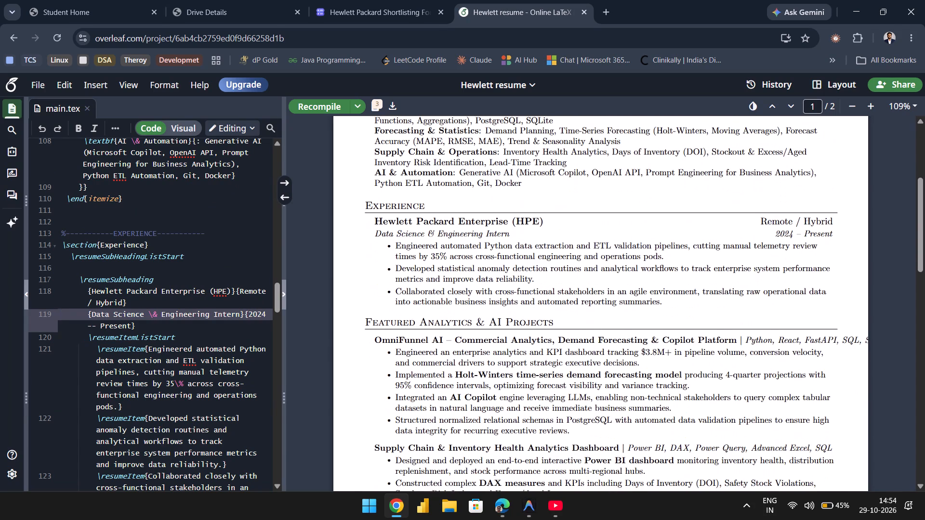
scroll(489, 384, down, 4)
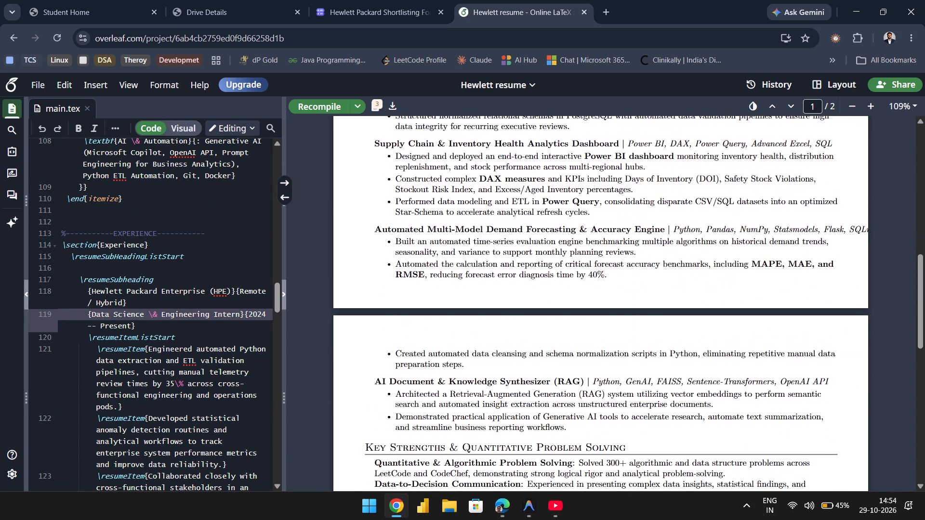
scroll(393, 286, up, 4)
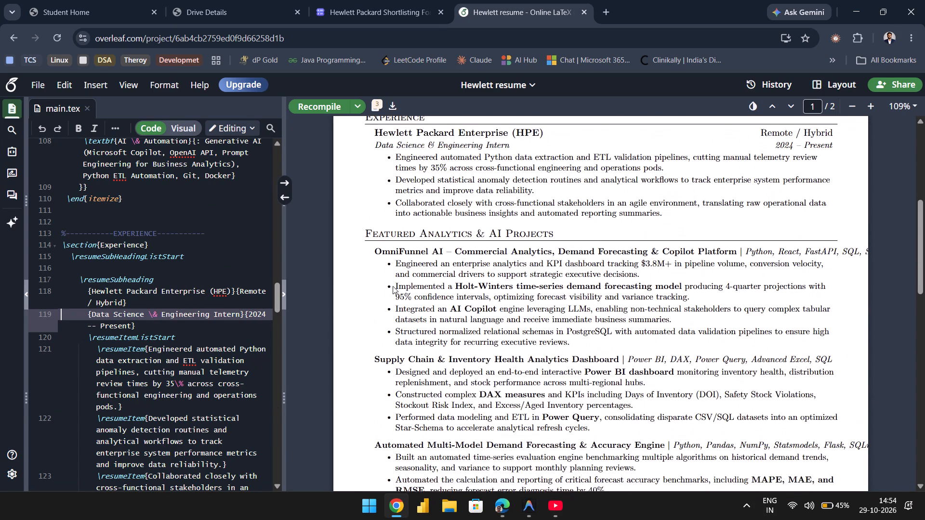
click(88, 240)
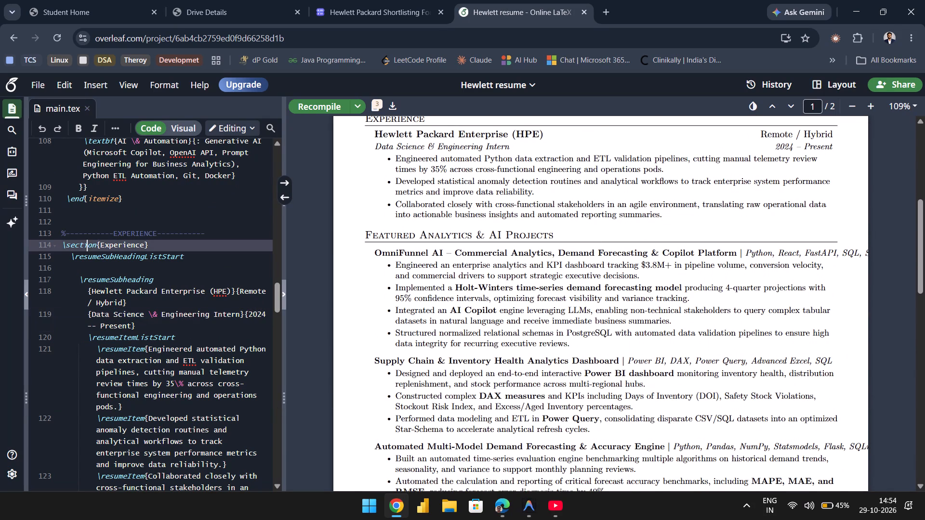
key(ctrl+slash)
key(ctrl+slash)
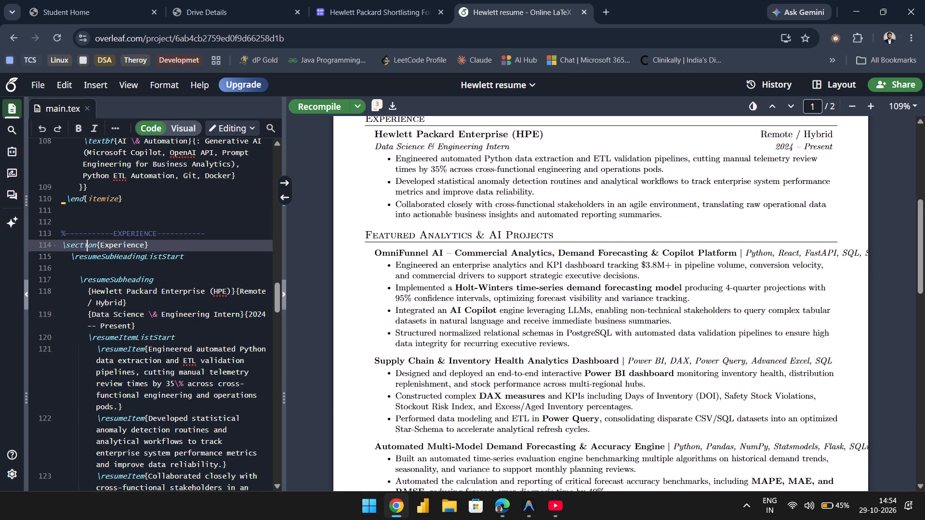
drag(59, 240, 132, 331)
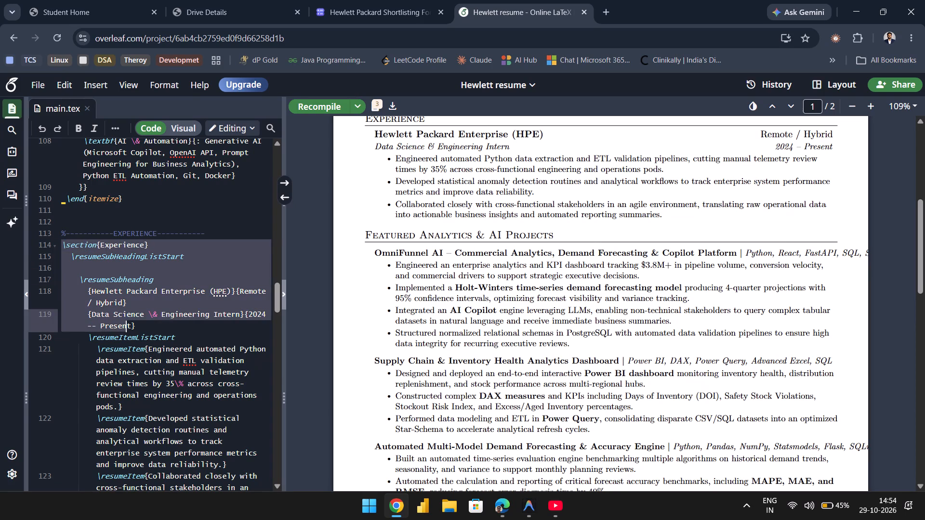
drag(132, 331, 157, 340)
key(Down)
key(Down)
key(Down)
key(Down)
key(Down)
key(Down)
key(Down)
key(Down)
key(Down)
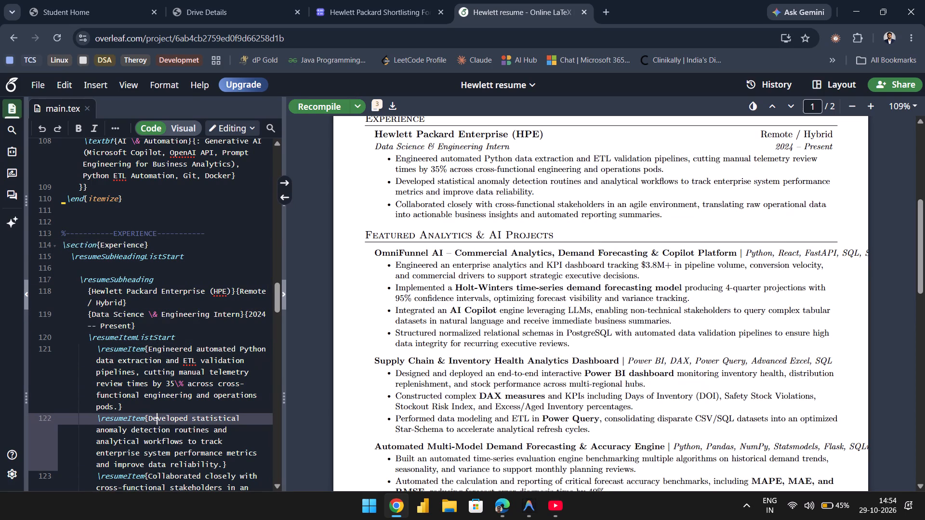
Comment out the whole Experience section in main.tex, through its closing \resumeSubHeadingListEnd, and recompile.
drag(62, 233, 199, 481)
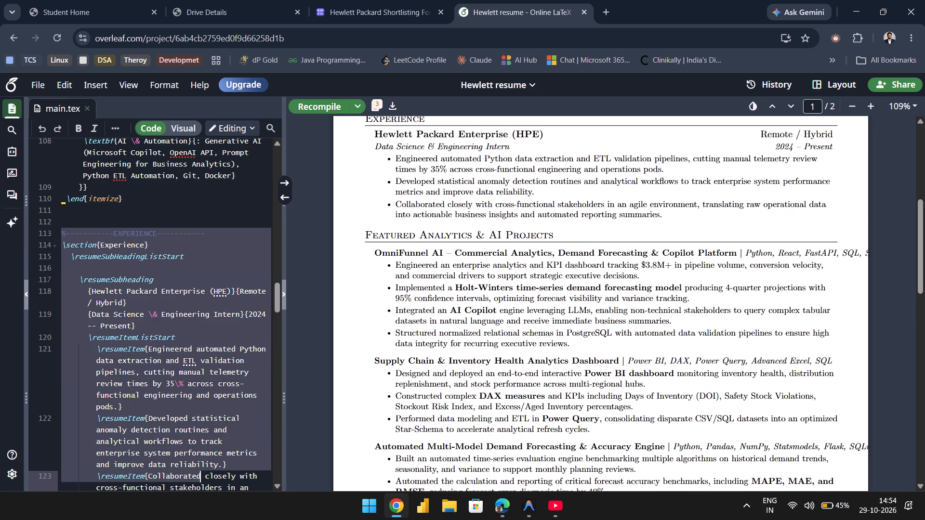
drag(199, 481, 193, 447)
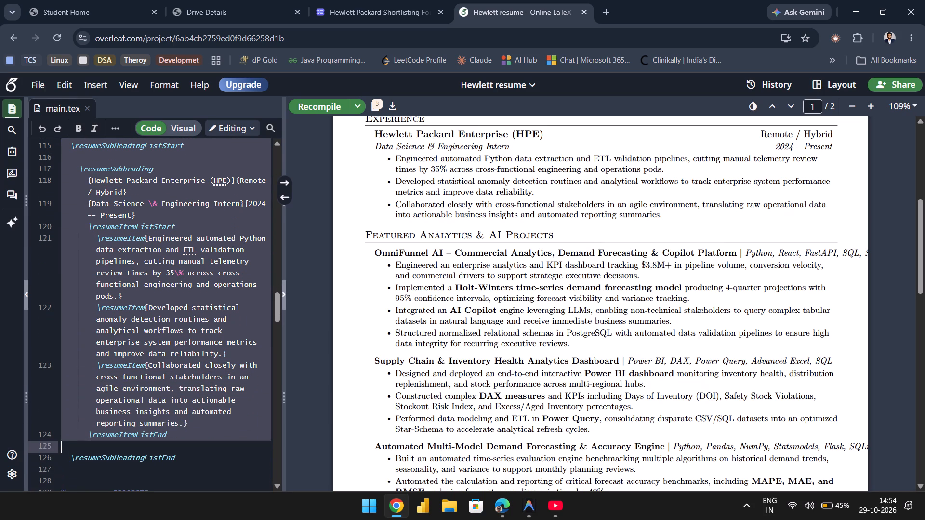
drag(193, 447, 194, 456)
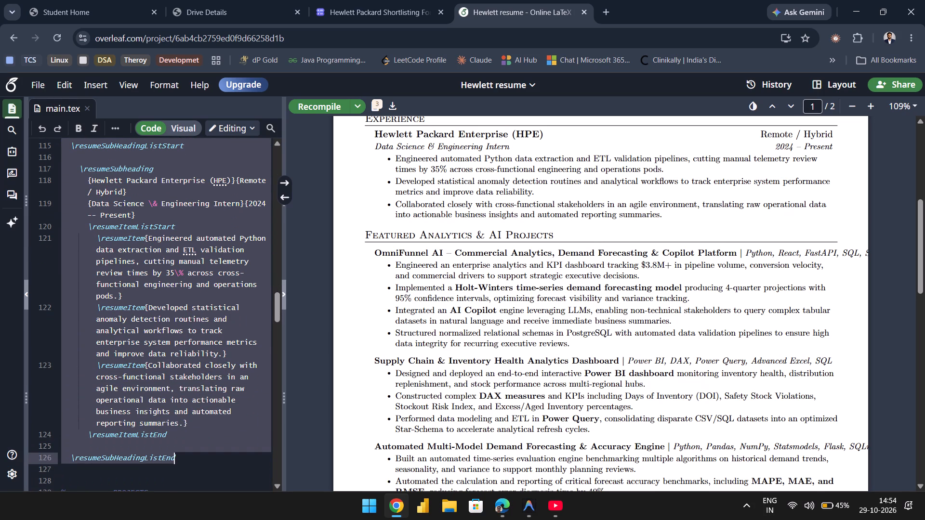
key(ctrl+slash)
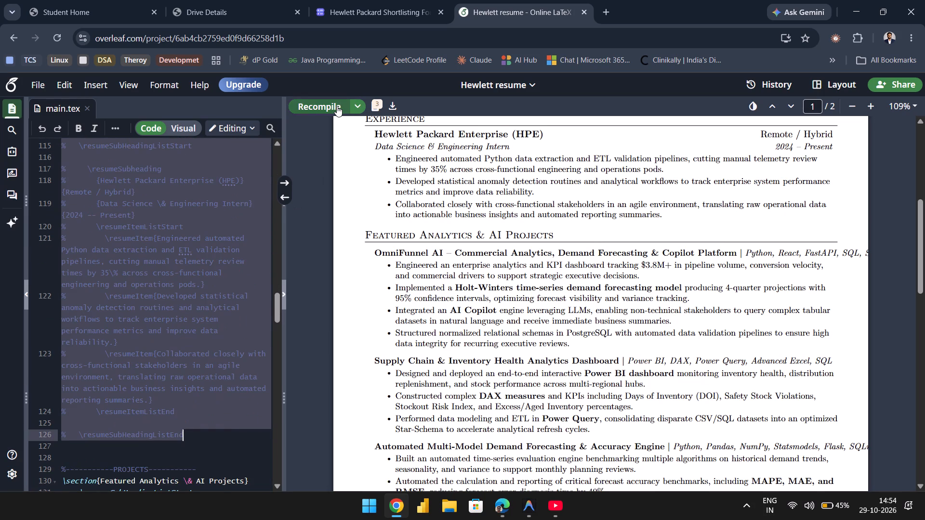
click(337, 106)
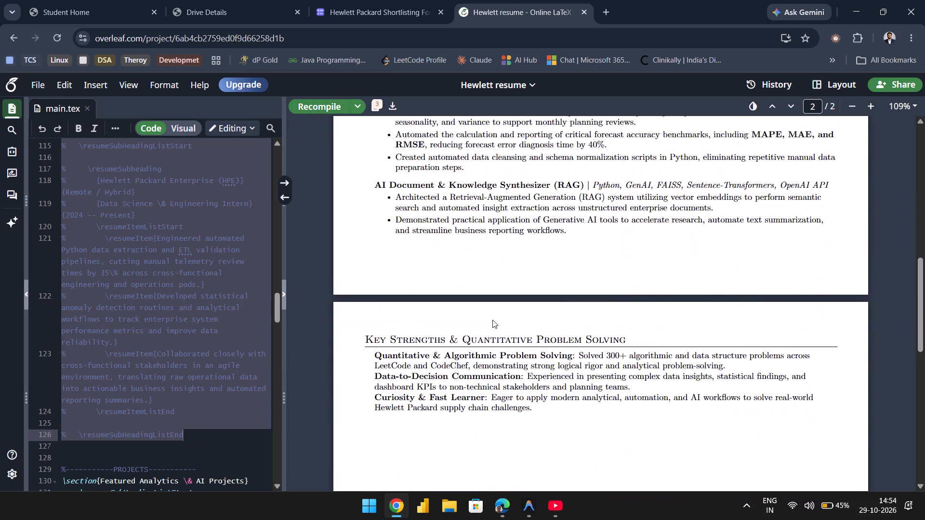
Open the LinkedIn link in the compiled CV's header and check the page it leads to.
scroll(492, 320, up, 6)
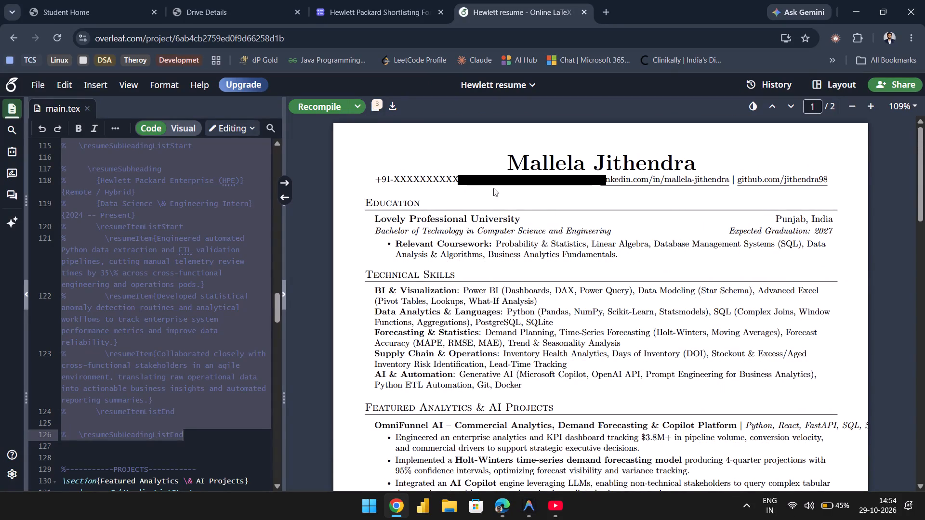
click(636, 180)
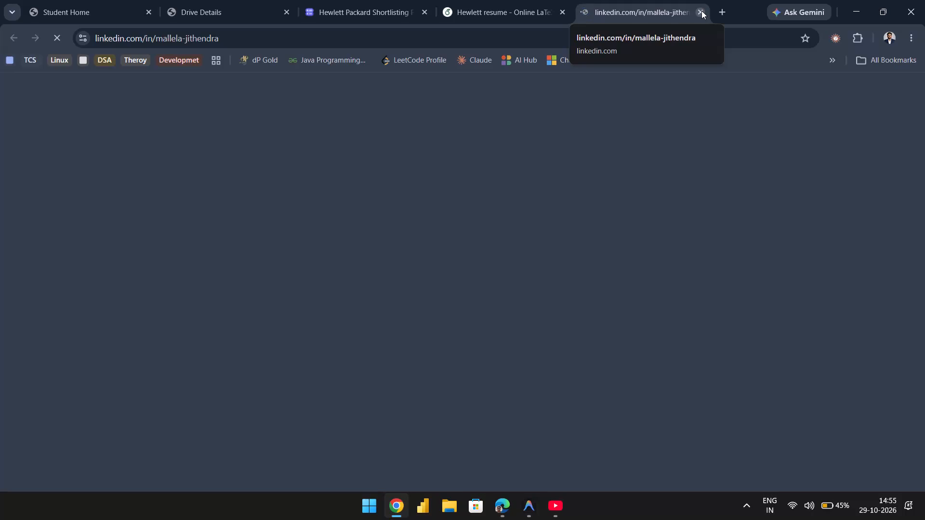
click(517, 0)
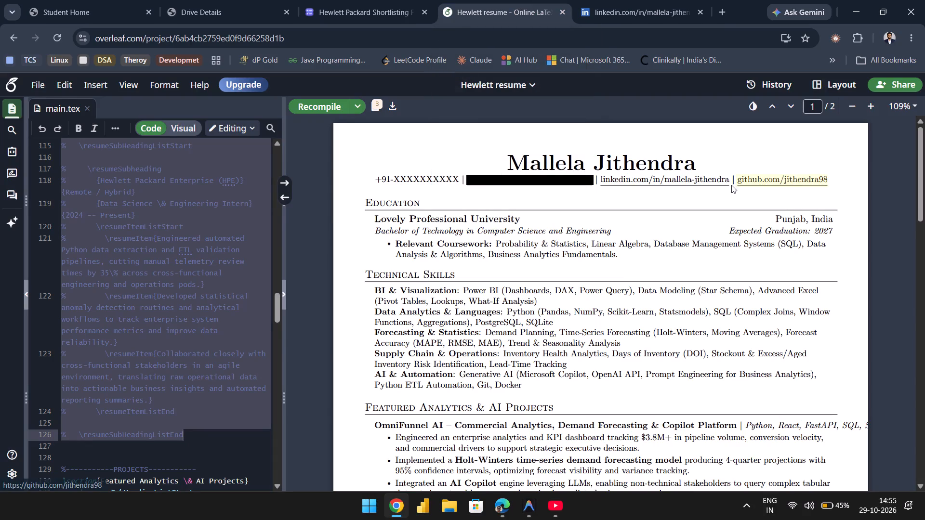
click(644, 0)
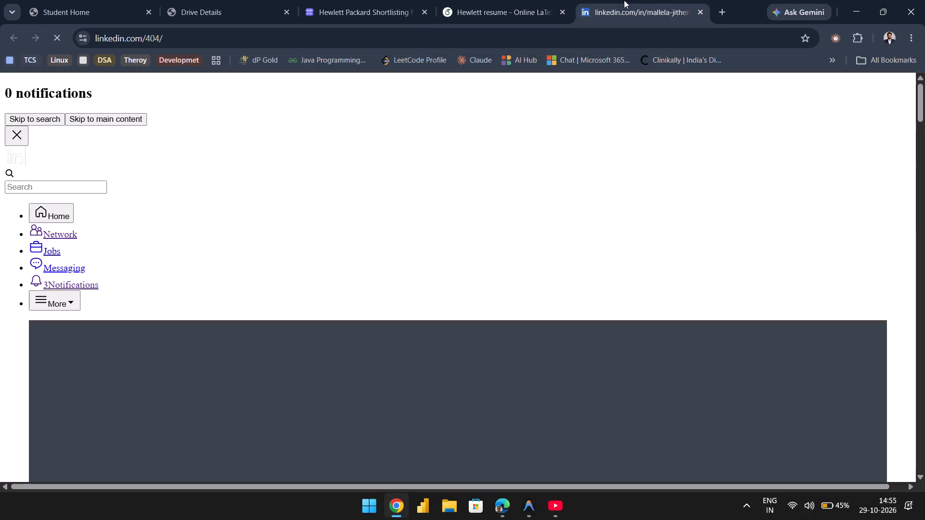
Close the LinkedIn page and review the compiled CV from the header down to the Key Strengths section on page two.
key(ctrl+w)
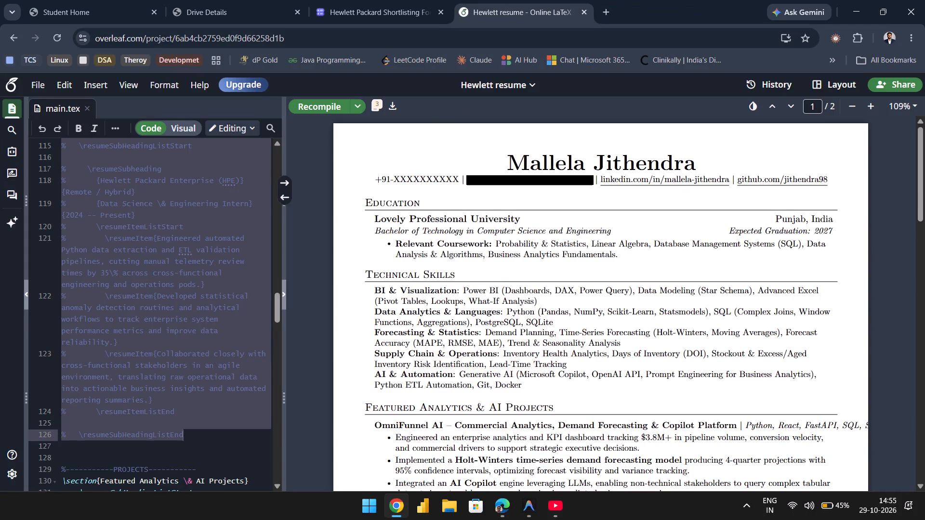
click(496, 245)
click(242, 261)
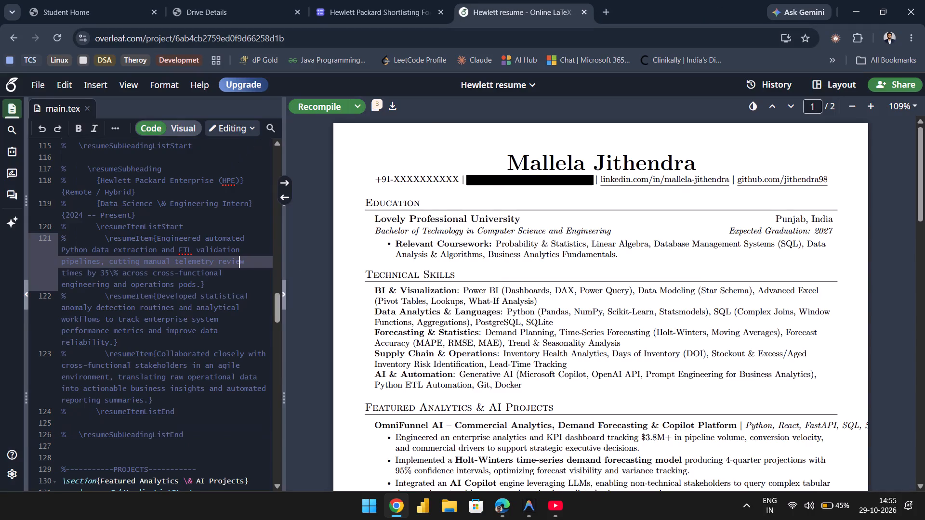
scroll(502, 280, down, 1)
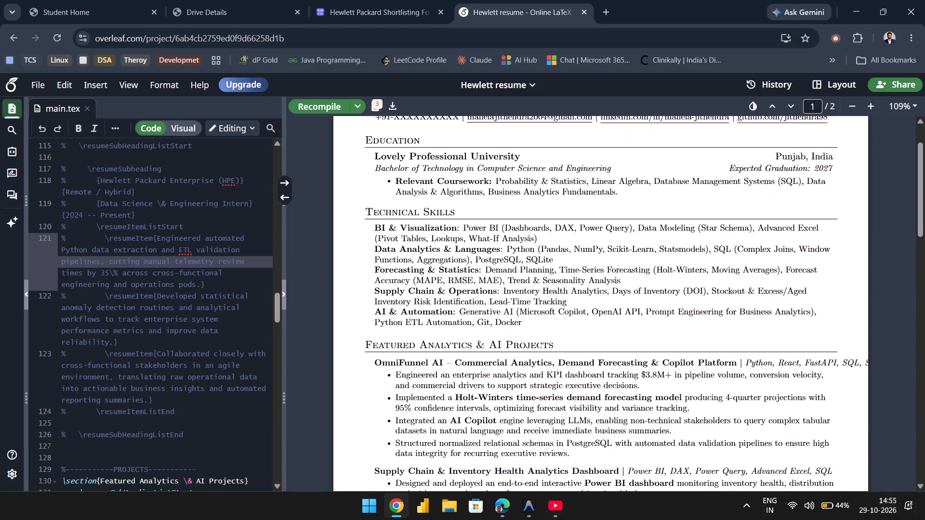
scroll(535, 291, down, 3)
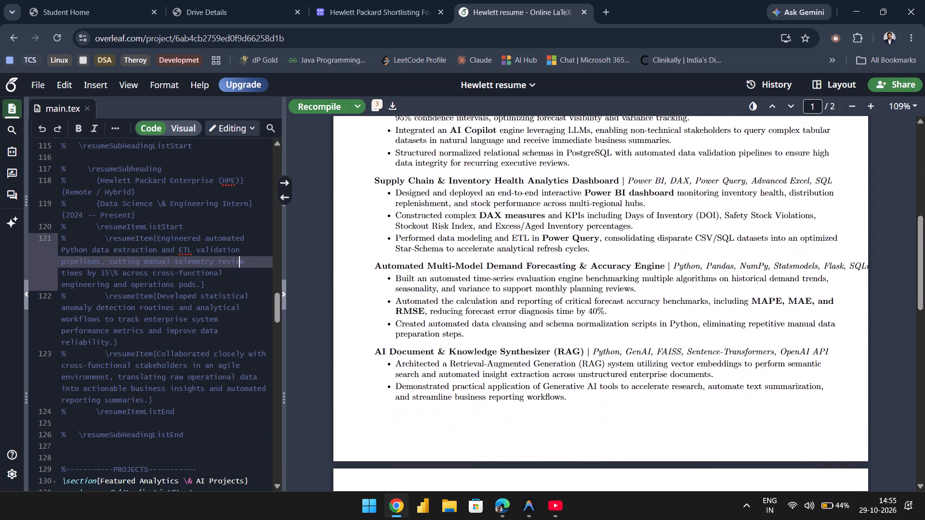
scroll(535, 291, up, 2)
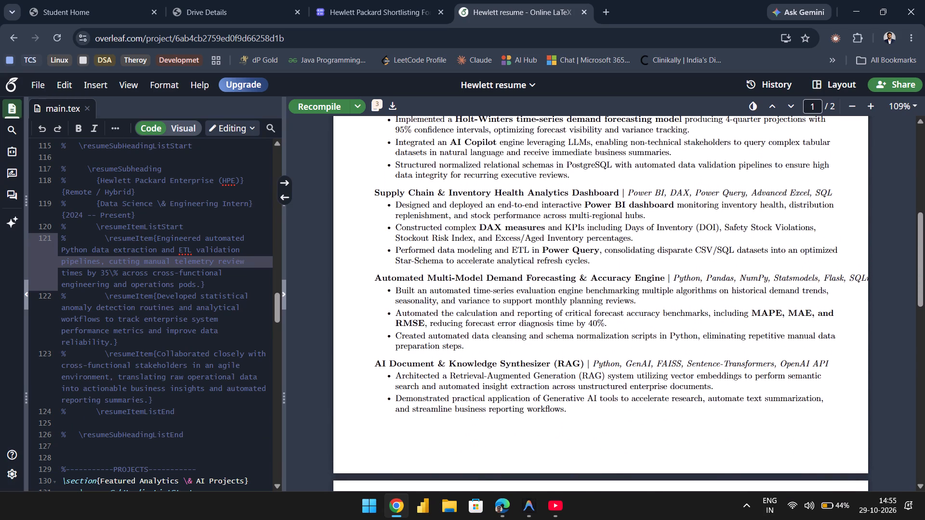
scroll(462, 292, down, 3)
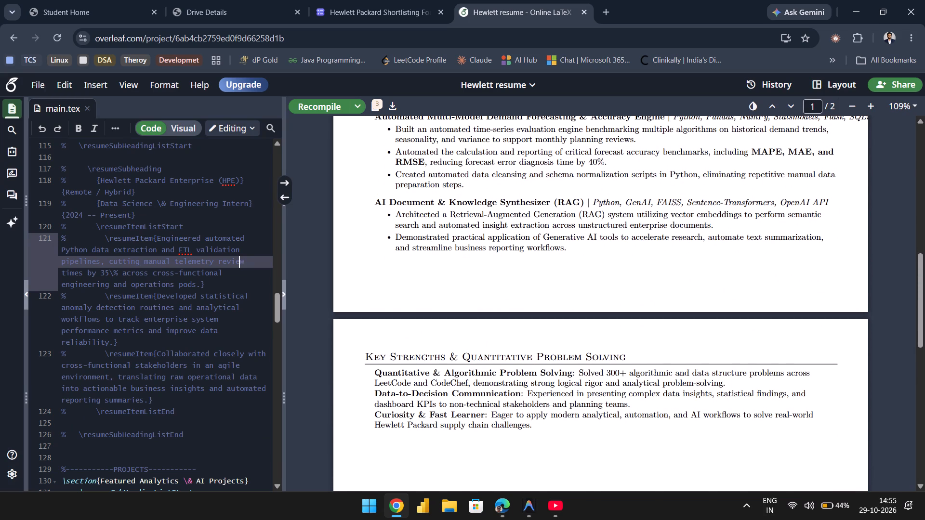
Comment out the whole AI Document & Knowledge Synthesizer (RAG) project in main.tex, including its \resumeProjectHeading line, and recompile.
double_click(478, 236)
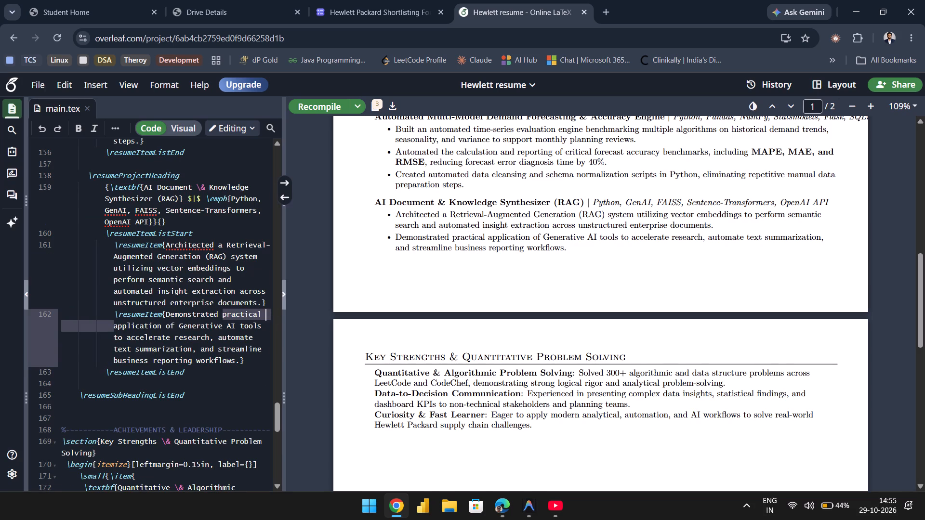
drag(192, 370, 113, 247)
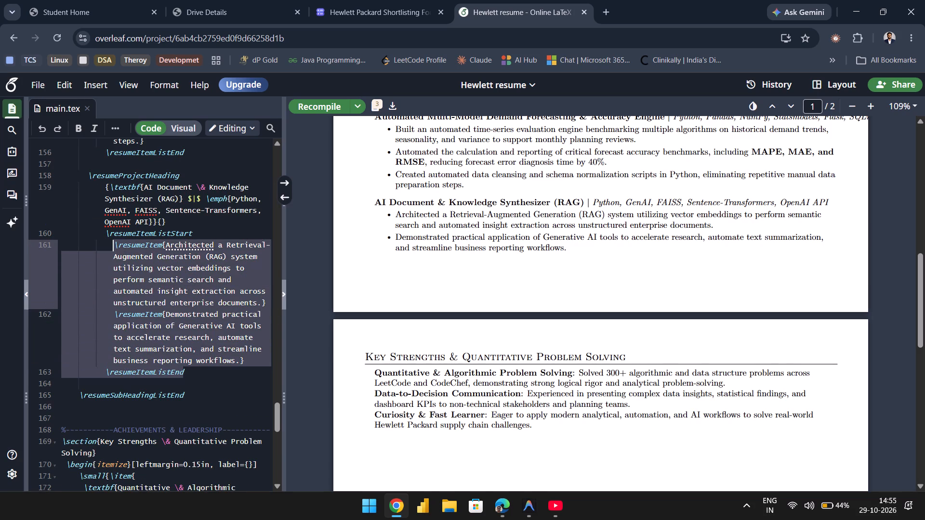
drag(113, 247, 92, 196)
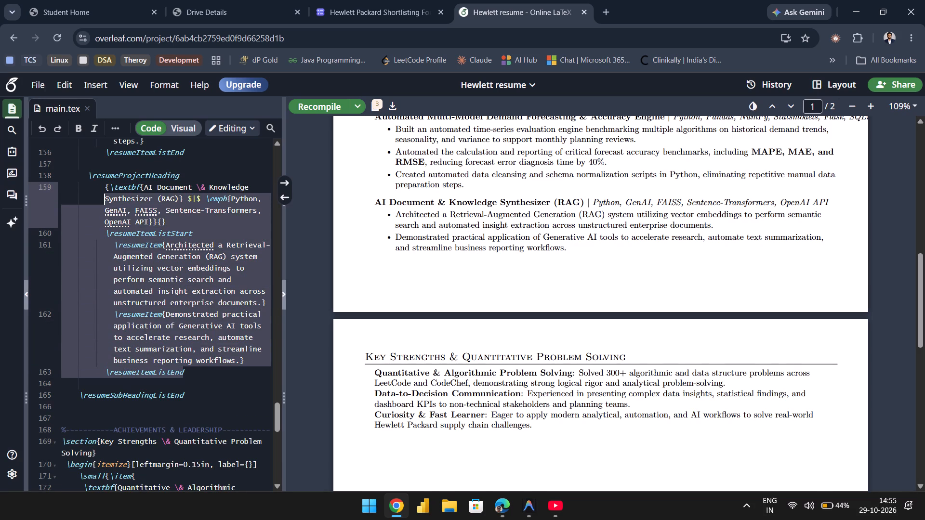
drag(92, 196, 92, 193)
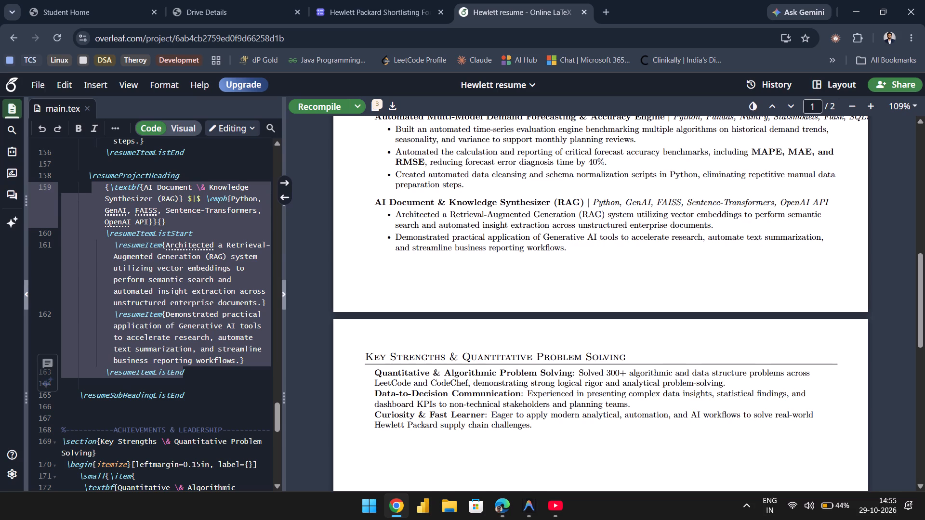
key(ctrl+slash)
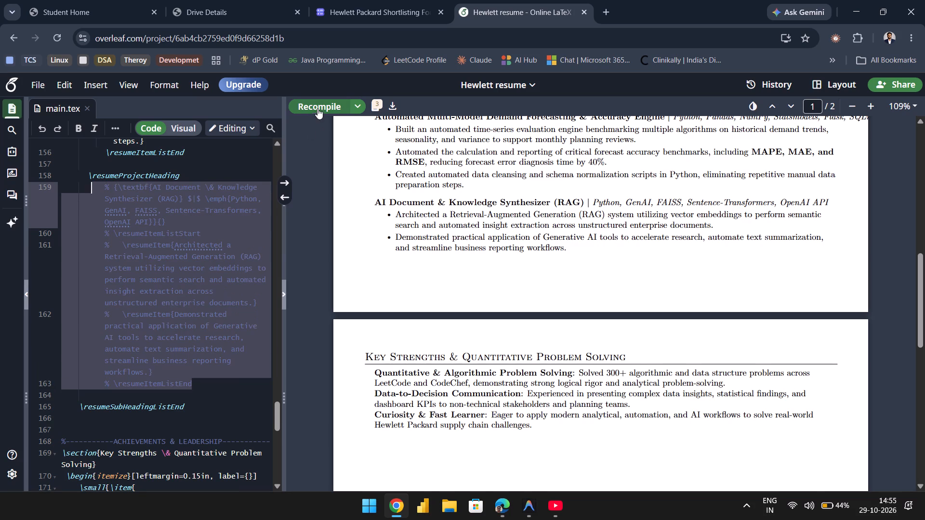
click(317, 104)
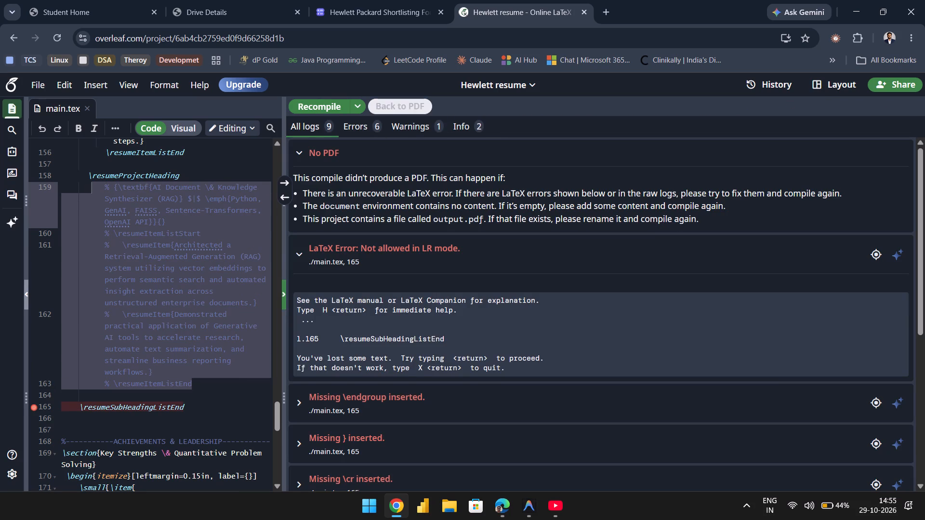
click(172, 178)
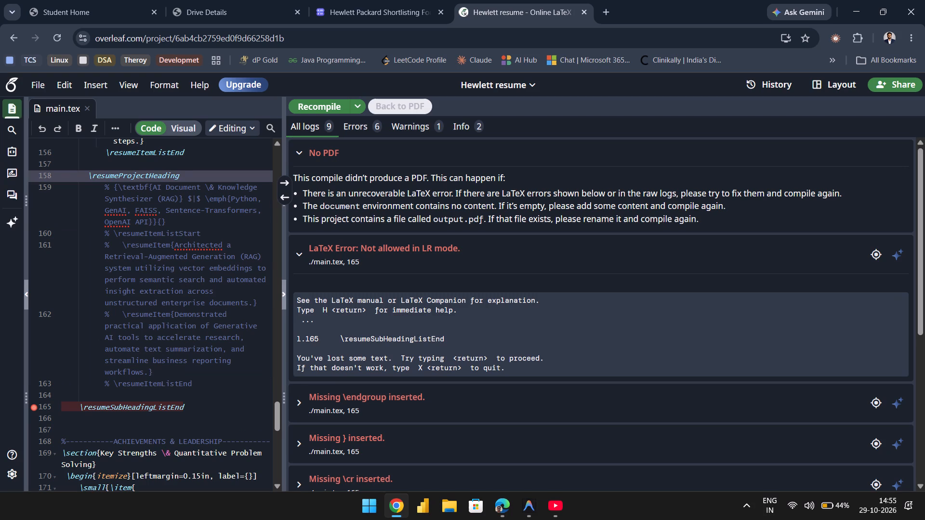
key(ctrl+slash)
click(304, 109)
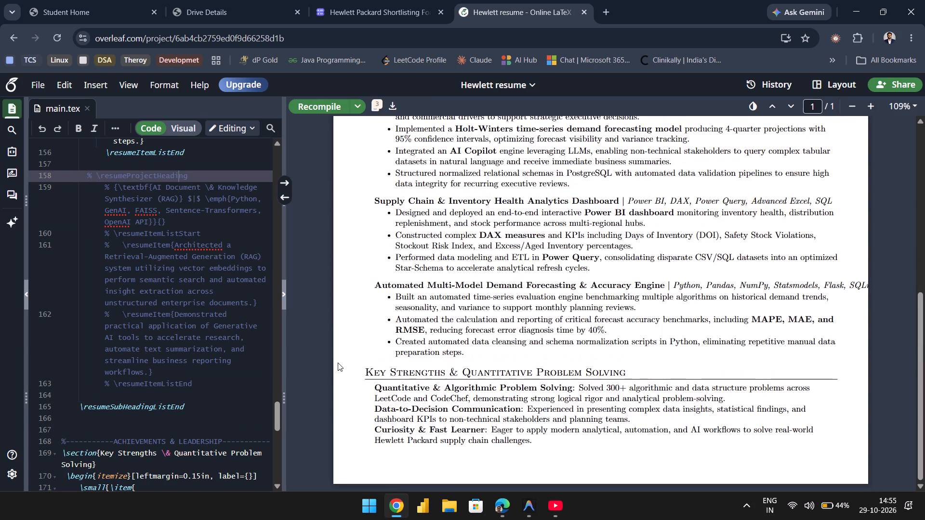
Shorten the technology list in the OmniFunnel AI project heading by deleting text from its last entry, Scikit-Learn.
scroll(338, 363, down, 2)
scroll(338, 363, up, 5)
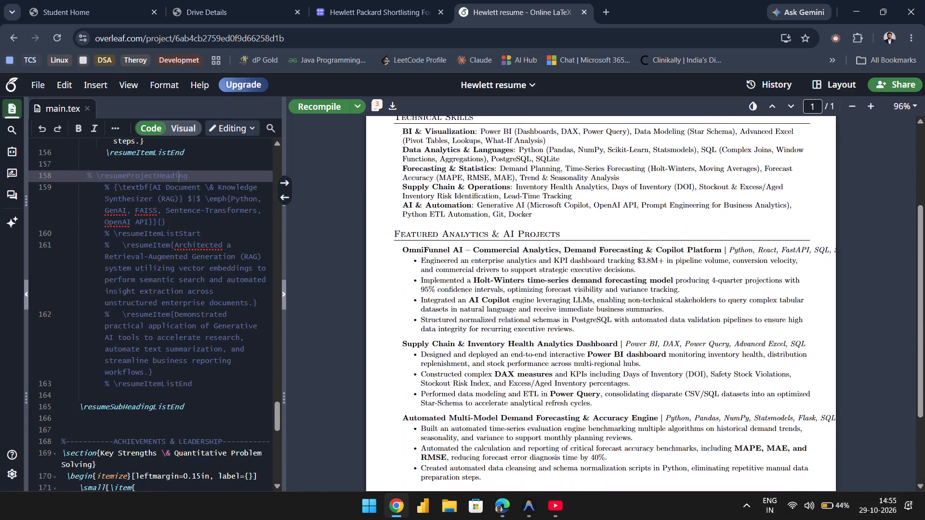
double_click(744, 250)
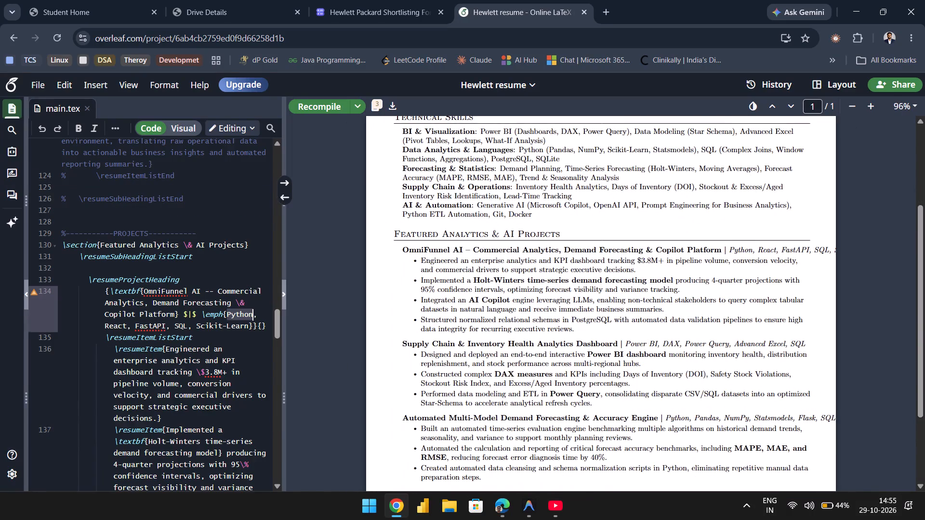
click(225, 327)
key(Delete)
key(Delete)
key(Delete)
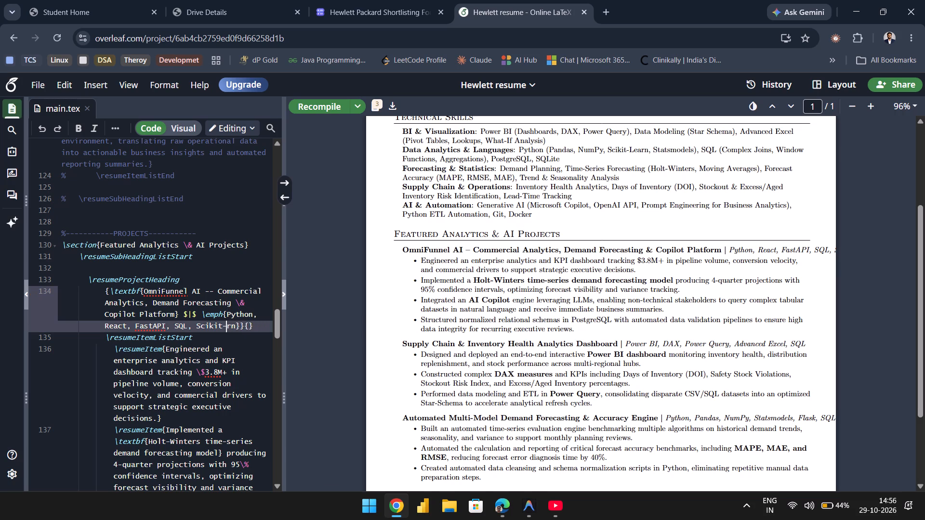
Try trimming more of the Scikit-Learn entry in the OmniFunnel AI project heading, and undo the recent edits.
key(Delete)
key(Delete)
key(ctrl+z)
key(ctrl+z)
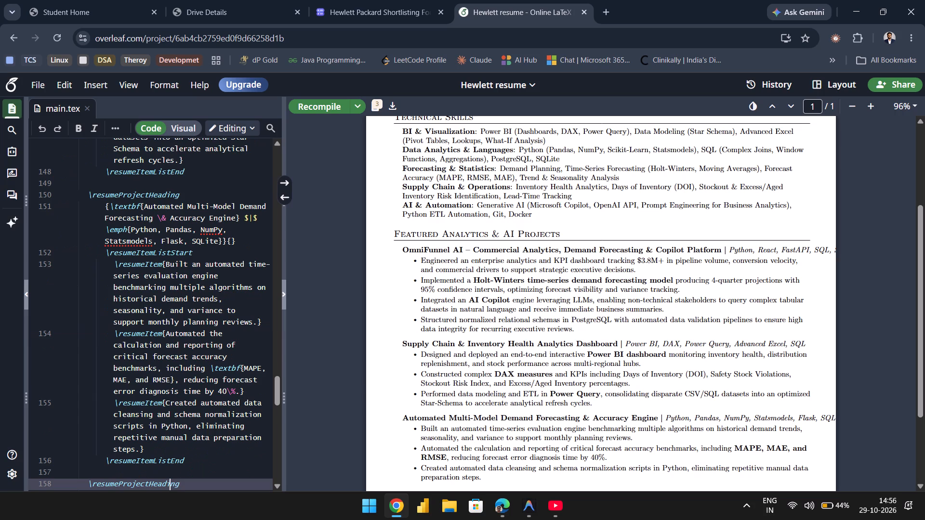
scroll(237, 260, down, 1)
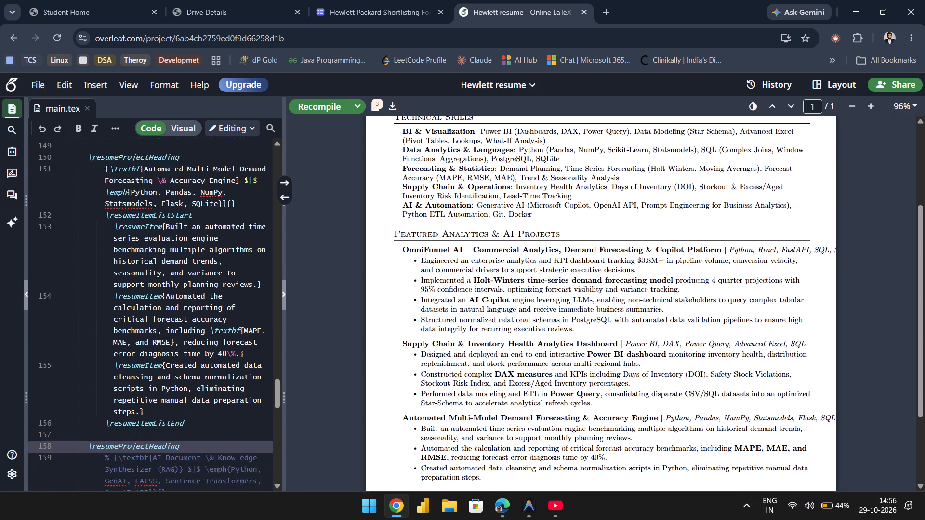
scroll(237, 260, down, 3)
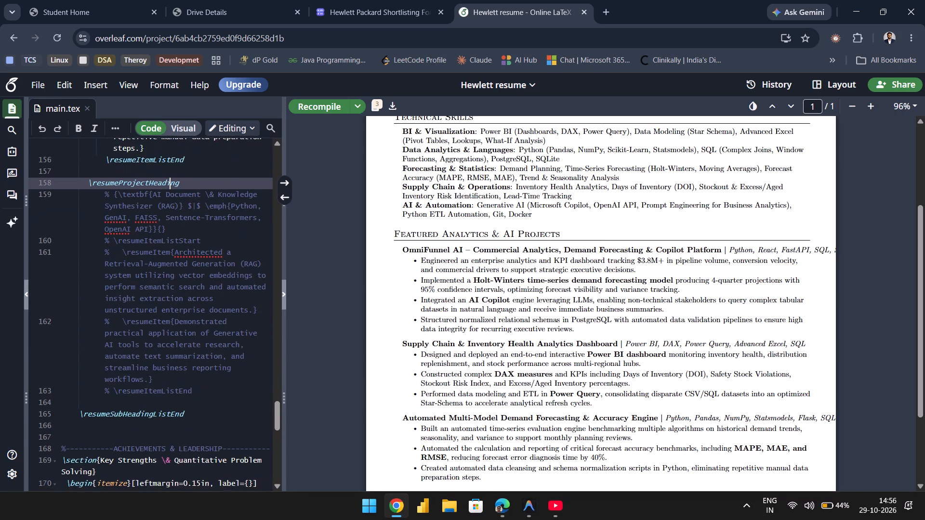
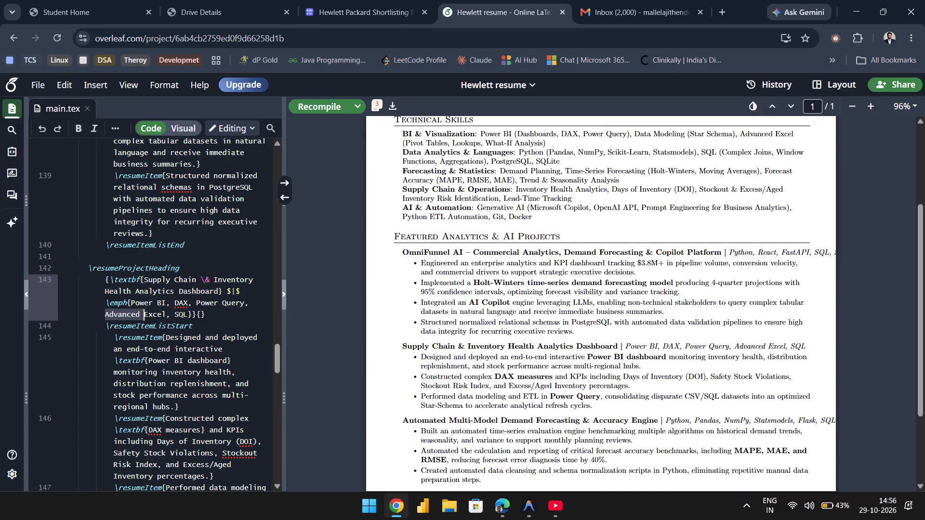
Review the OmniFunnel AI project code in main.tex and the compiled resume's projects and Key Strengths sections.
scroll(201, 321, up, 2)
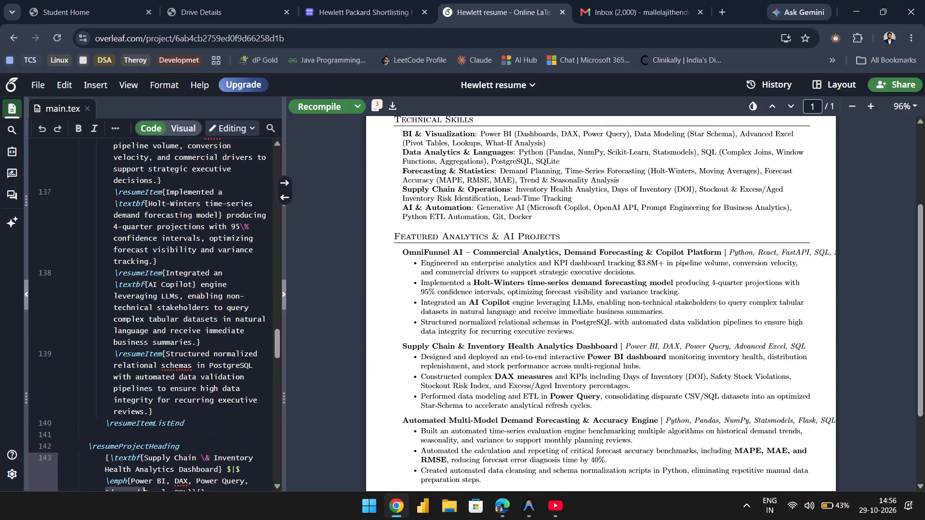
scroll(201, 321, up, 1)
scroll(451, 320, down, 1)
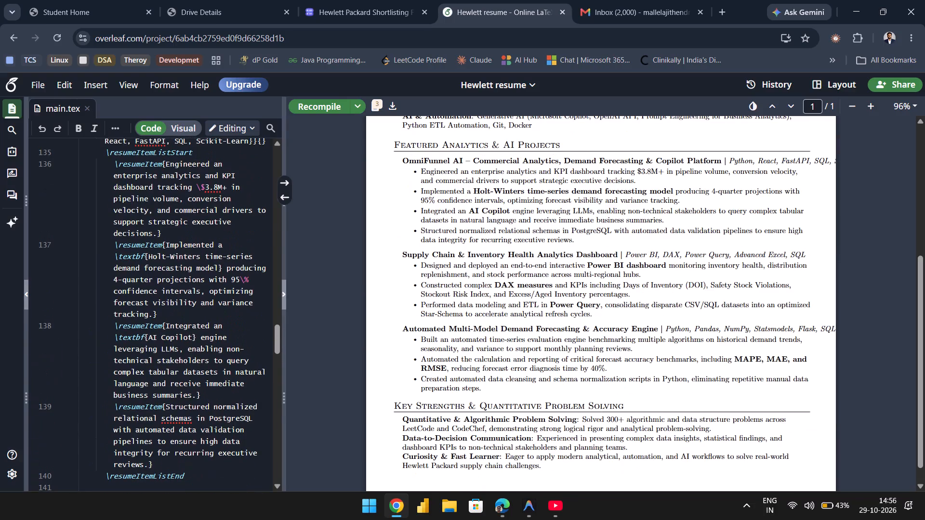
scroll(451, 320, down, 1)
scroll(503, 343, up, 3)
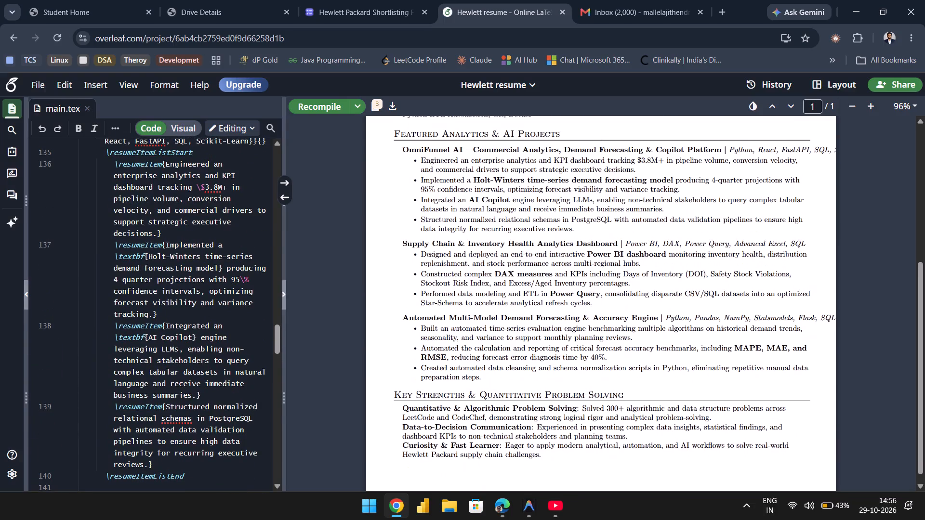
scroll(503, 343, up, 3)
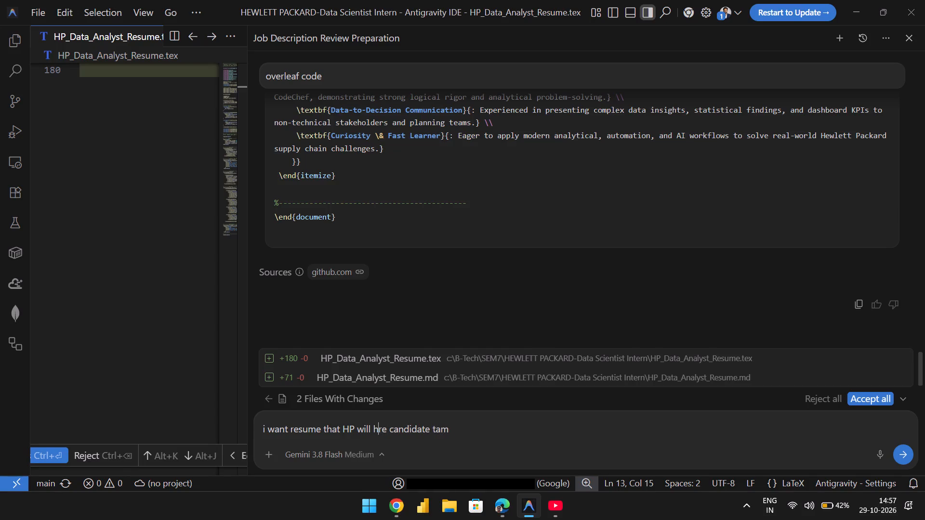
key(i)
Continue the request with "tamplete and also mention month,year to project sections and also".
key(Right)
key(Right)
key(Right)
key(Right)
key(Right)
key(Right)
key(Right)
key(Right)
key(Right)
key(Right)
key(Right)
key(Right)
key(Right)
key(Right)
key(Right)
key(Right)
key(Right)
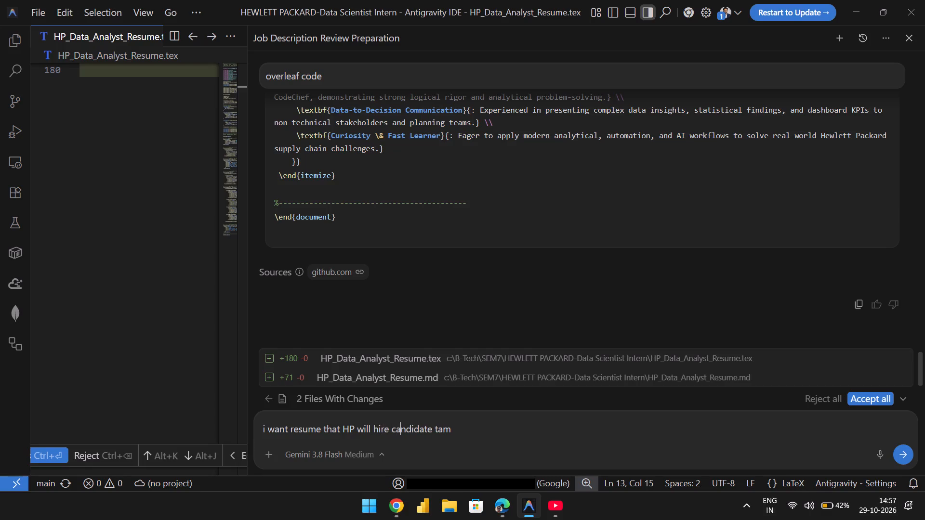
key(BackSpace)
key(BackSpace)
key(BackSpace)
text(tamplete and)
key(space)
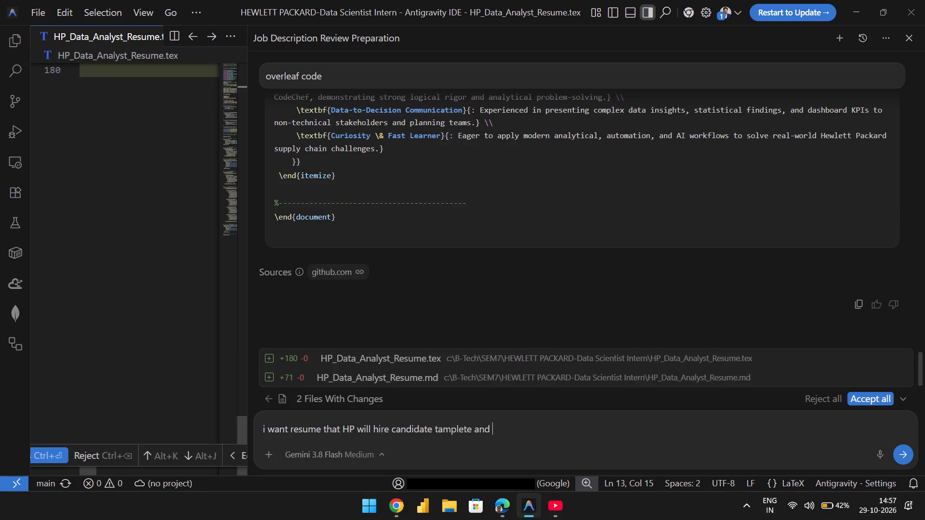
text(also)
key(space)
text(mention)
key(space)
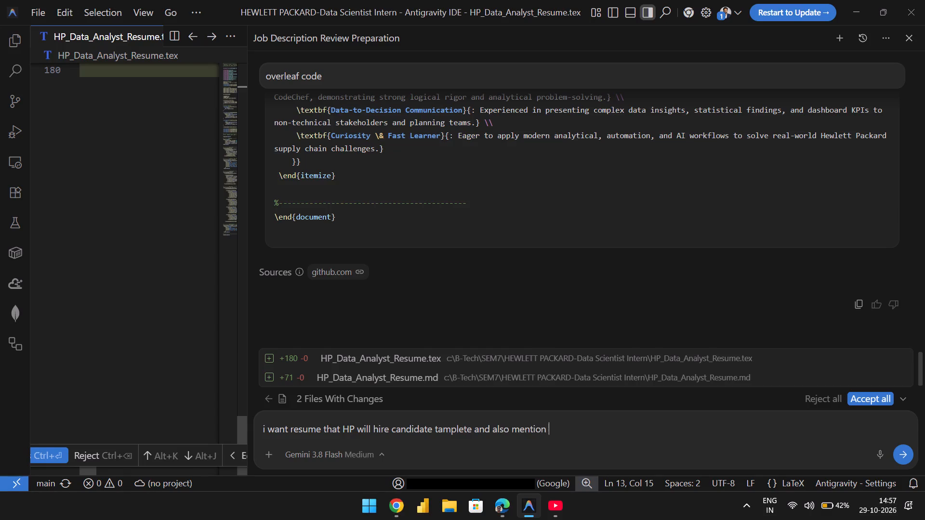
text(month)
key(space)
key(BackSpace)
text(,year f)
key(BackSpace)
text(to project sections and also)
key(space)
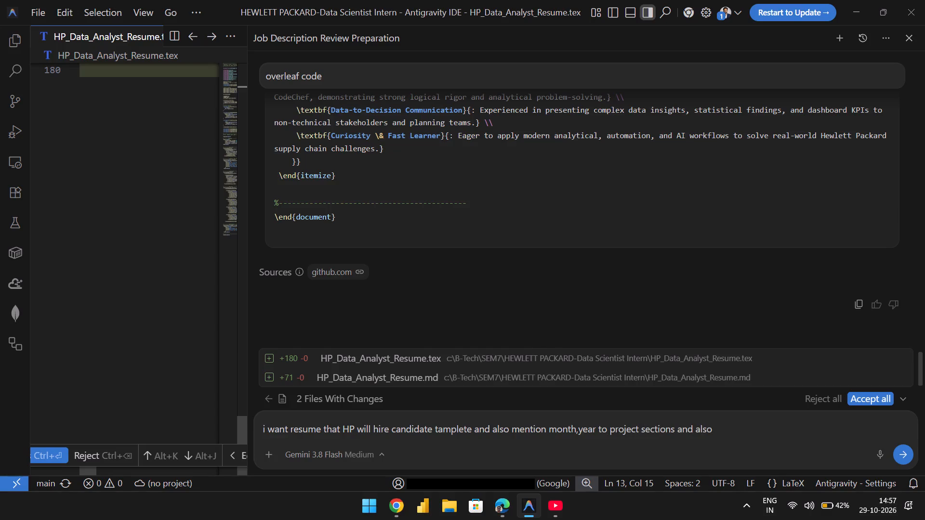
text(if you)
key(space)
key(BackSpace)
text(r recru)
text(ter what i might expect from res)
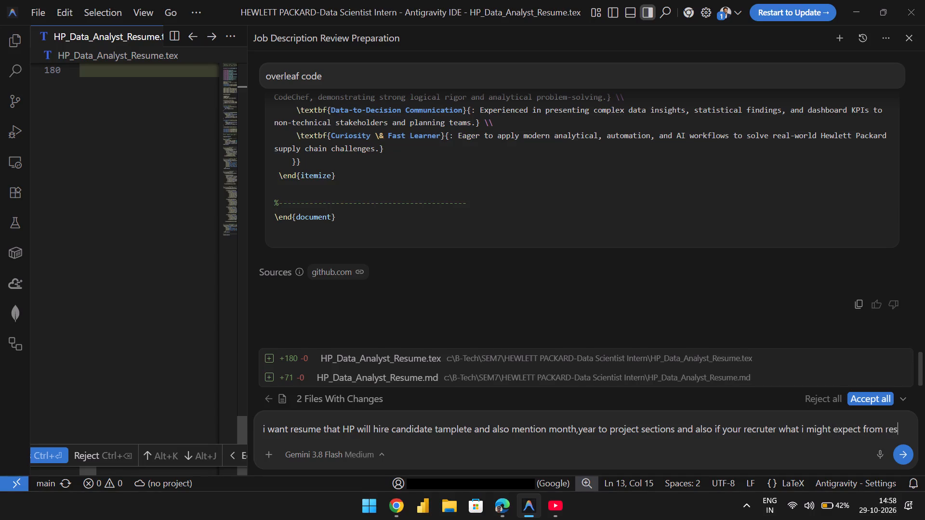
text(usem)
key(space)
text(to shortlist fot fu)
text(rther)
key(apostrophe)
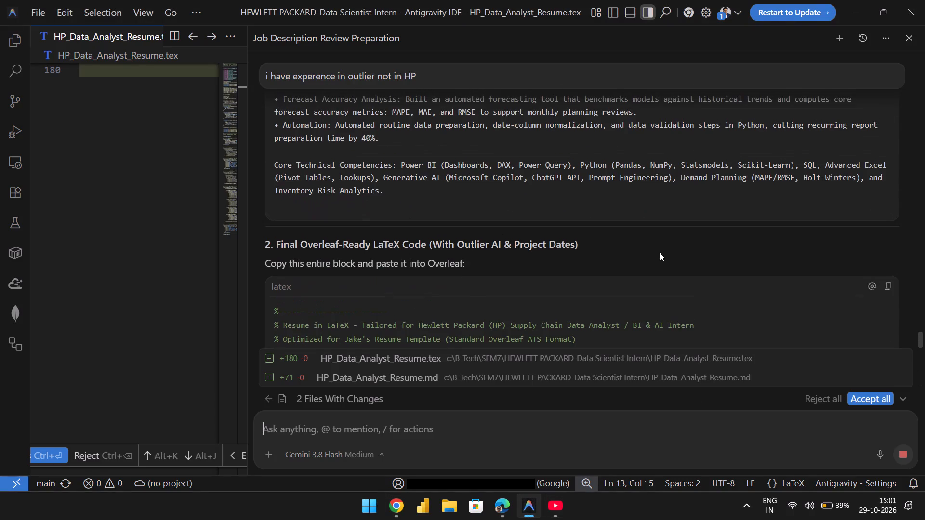
scroll(660, 252, up, 5)
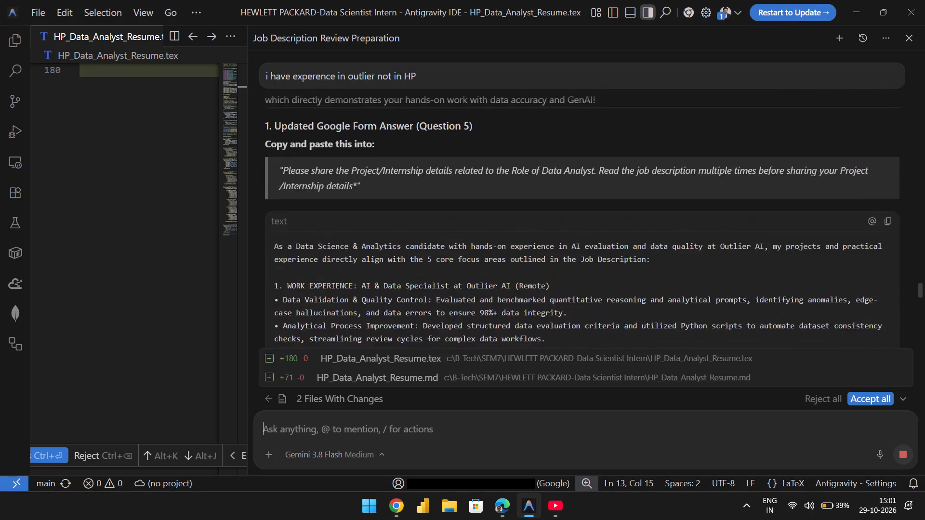
scroll(660, 252, up, 4)
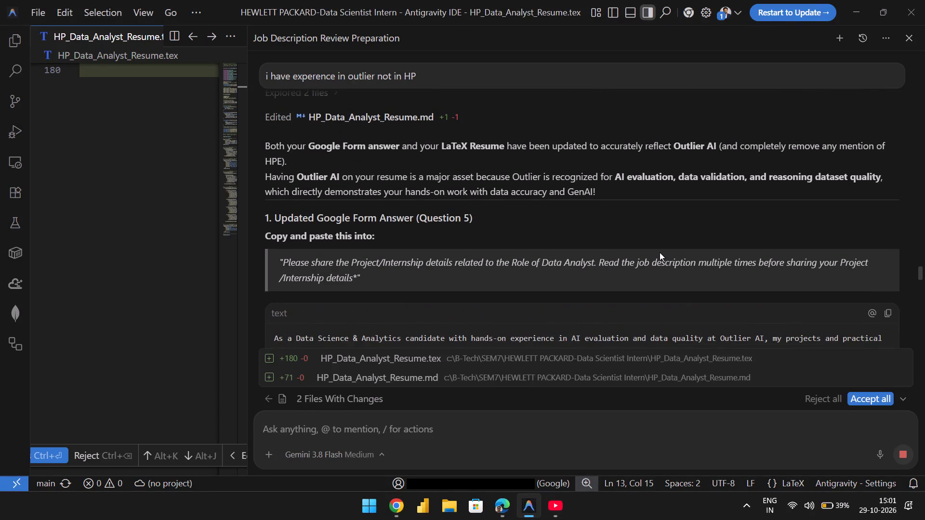
scroll(660, 252, down, 1)
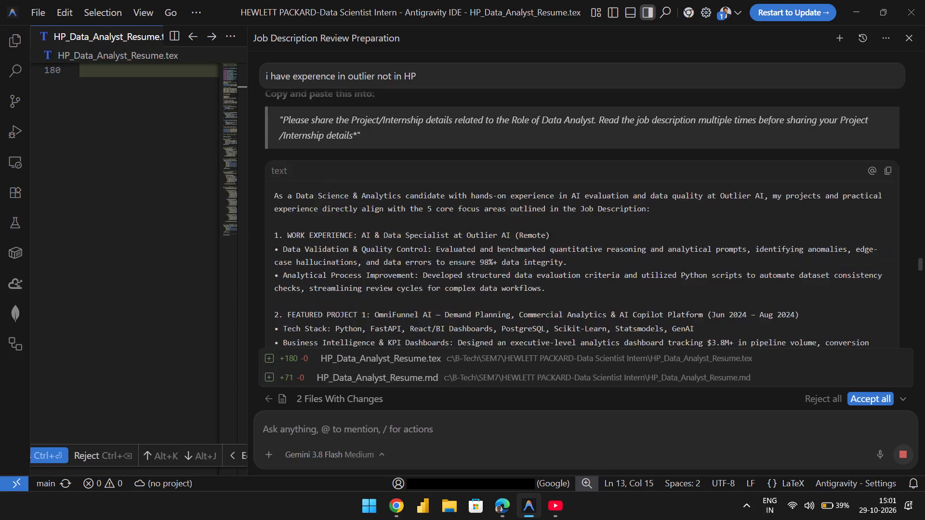
scroll(660, 252, up, 4)
scroll(660, 252, down, 1)
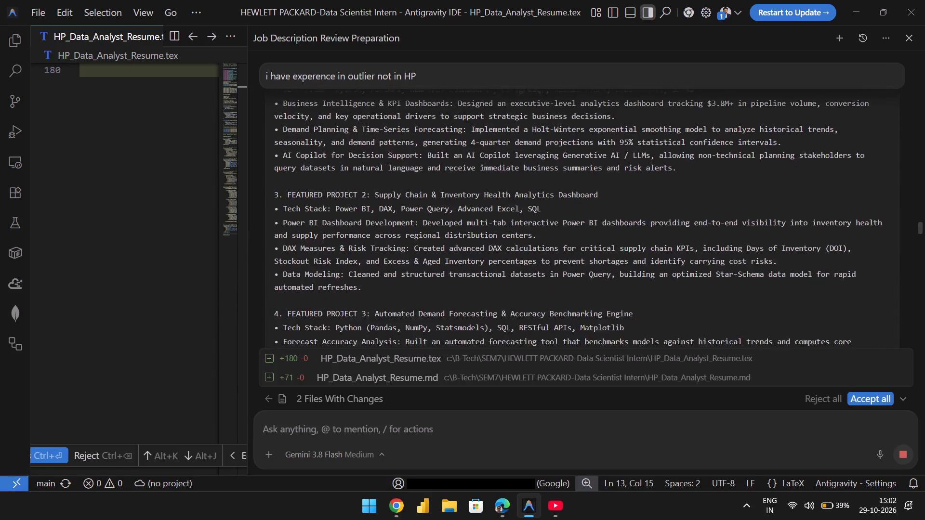
scroll(660, 252, down, 3)
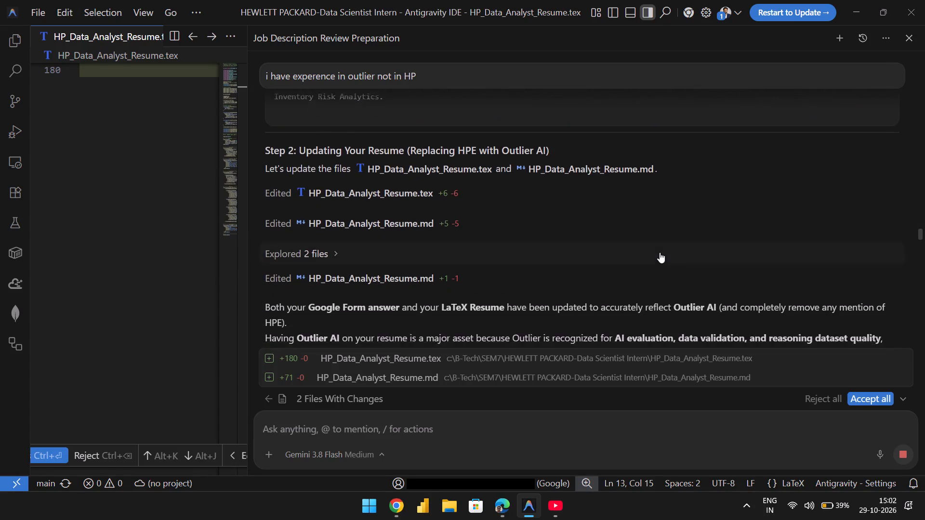
scroll(660, 252, down, 2)
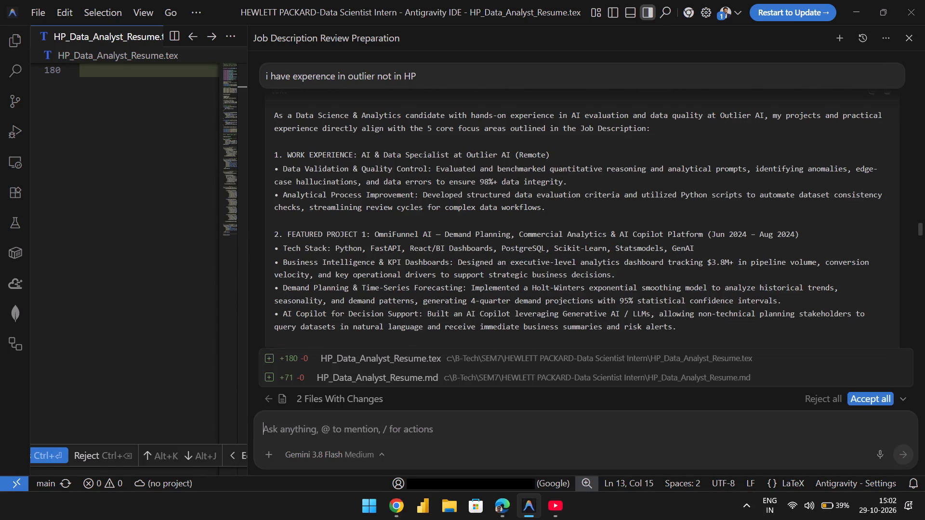
Copy the entire final Overleaf-ready LaTeX code block with Outlier AI and project dates.
scroll(660, 252, down, 3)
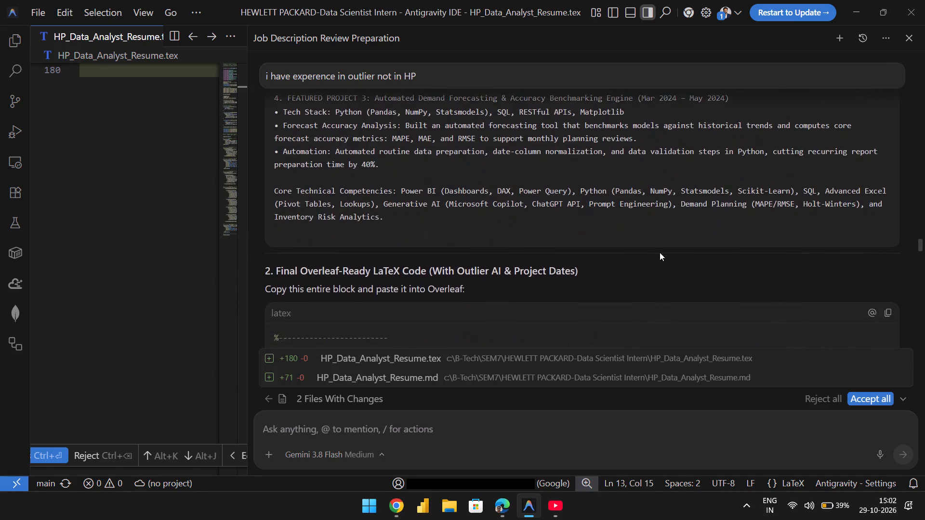
scroll(660, 252, down, 3)
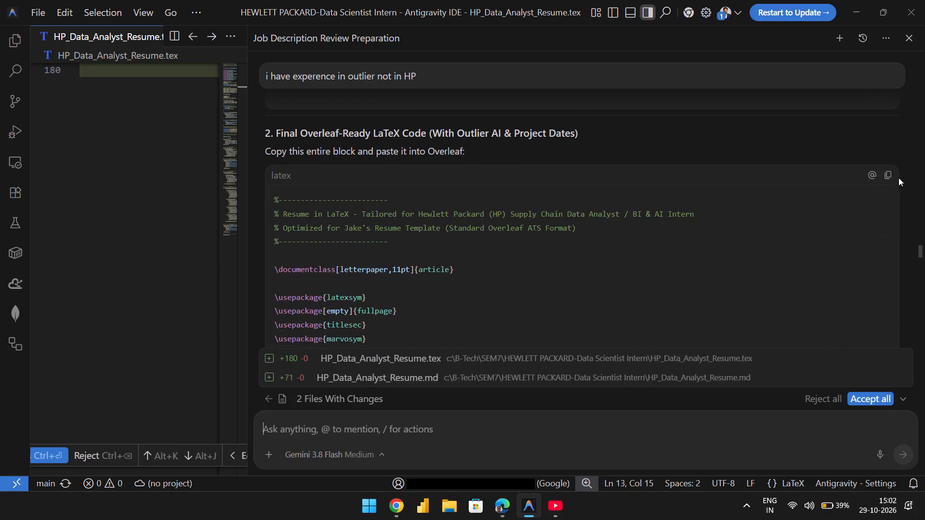
click(891, 175)
Review the updated Google Form answer again and the end of the LaTeX code with the list of saved workspace files.
scroll(692, 199, up, 3)
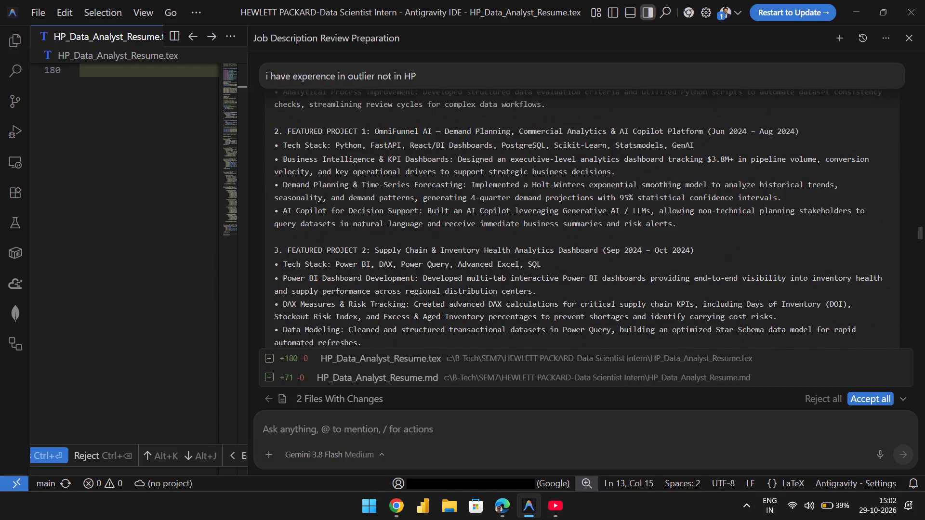
scroll(692, 199, up, 4)
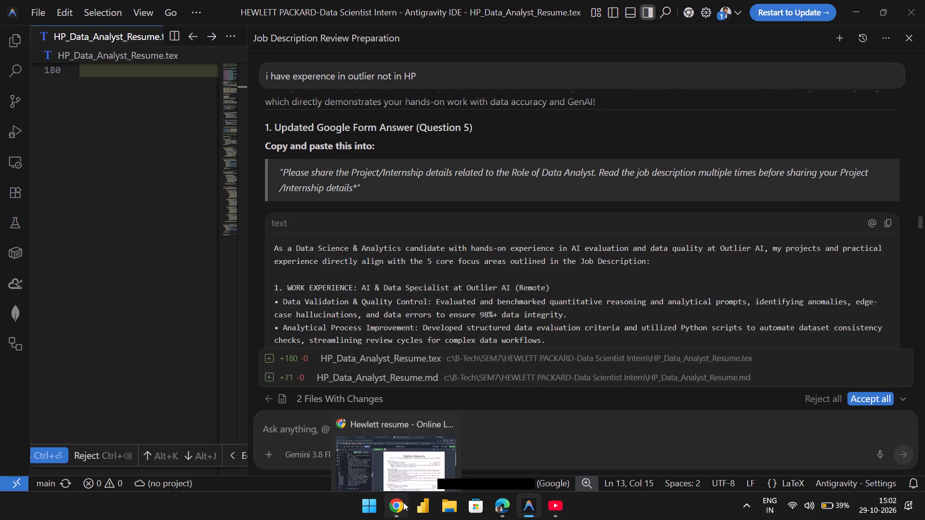
scroll(395, 228, down, 5)
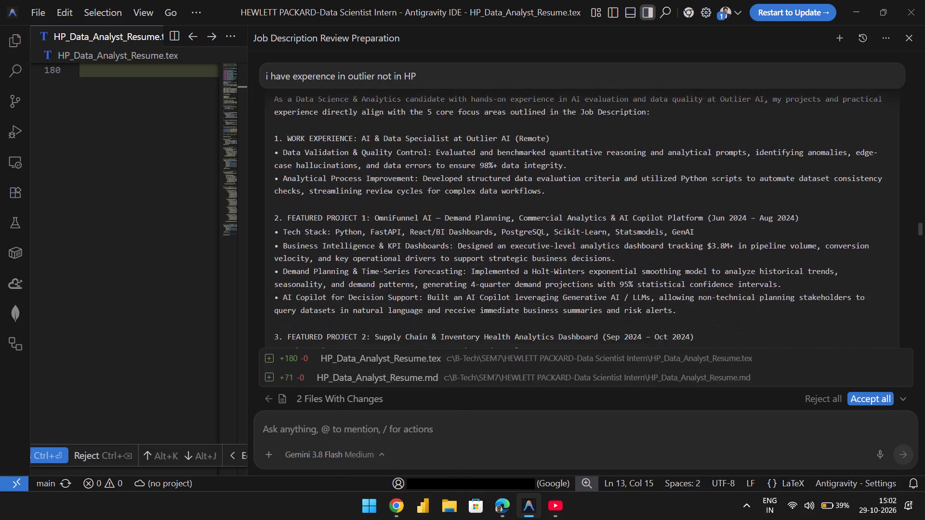
scroll(395, 228, down, 16)
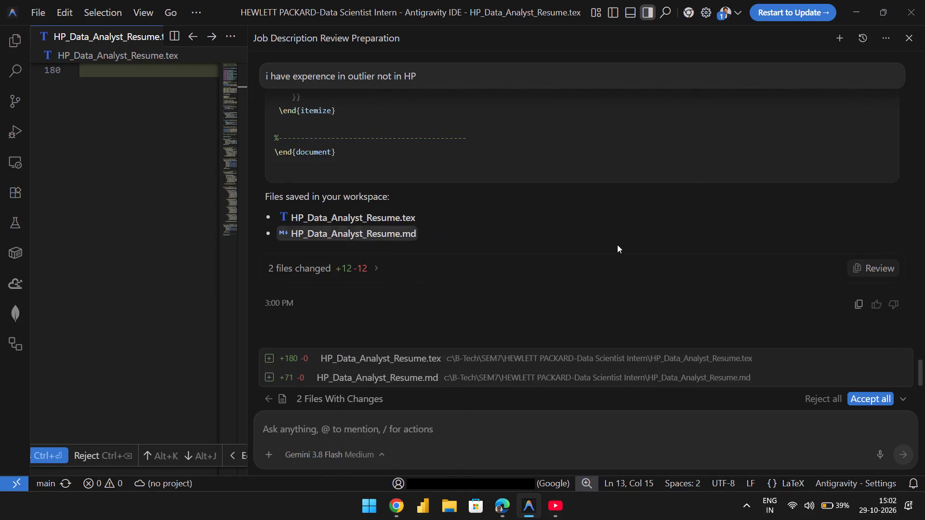
scroll(724, 262, up, 3)
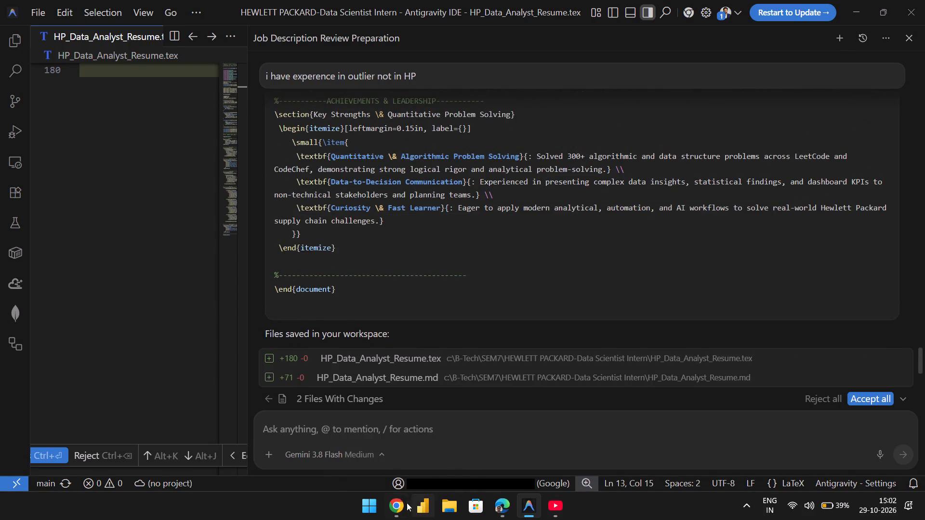
In Overleaf, replace the whole content of main.tex with the copied LaTeX code and recompile the resume.
click(396, 503)
click(187, 305)
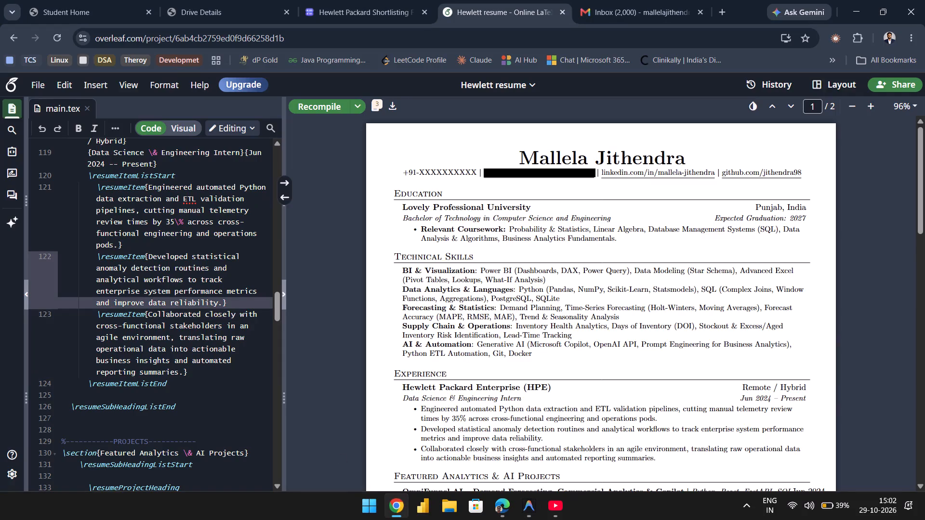
key(ctrl+a)
key(ctrl+v)
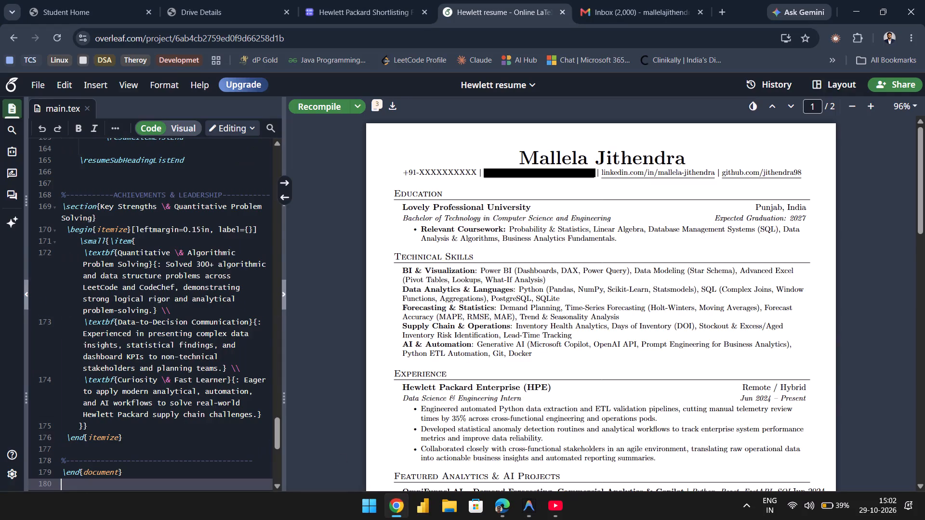
click(333, 103)
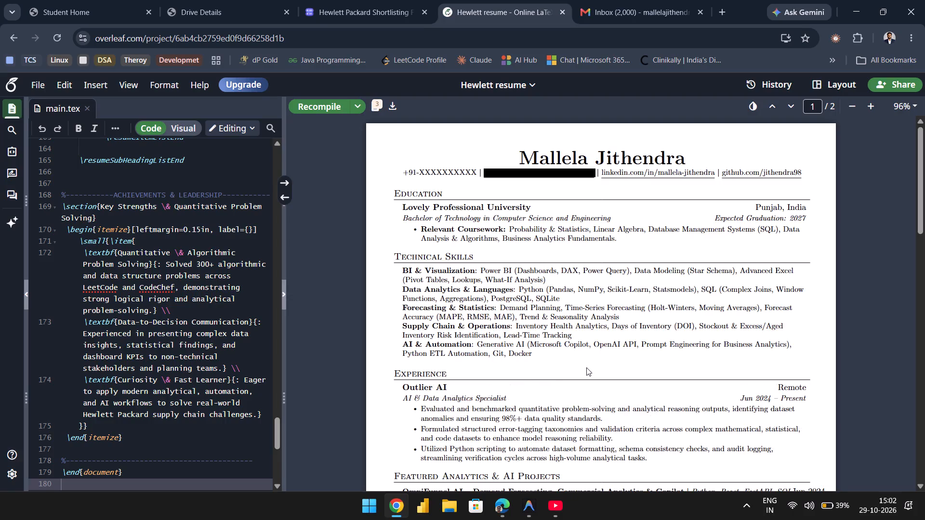
Review the Outlier AI experience entry and the featured projects with their dates in the recompiled resume.
scroll(586, 367, down, 3)
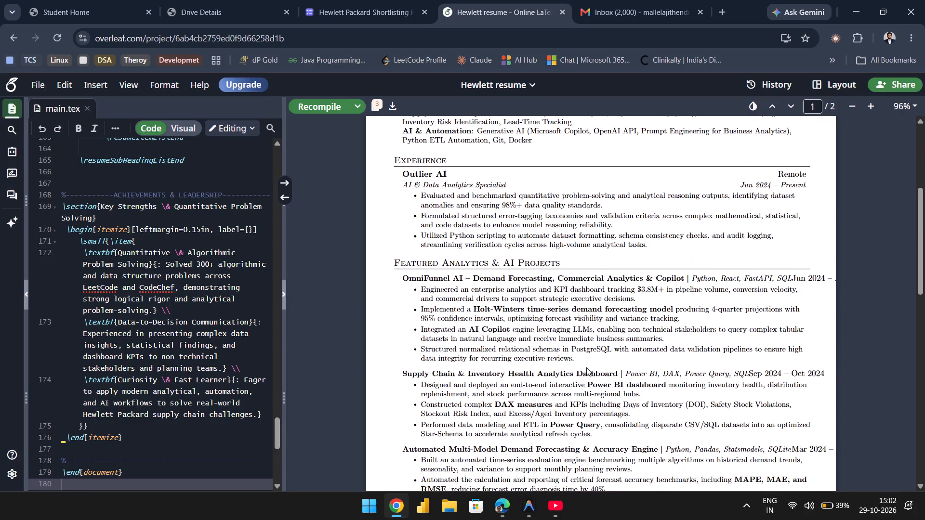
scroll(586, 367, down, 1)
scroll(586, 367, up, 2)
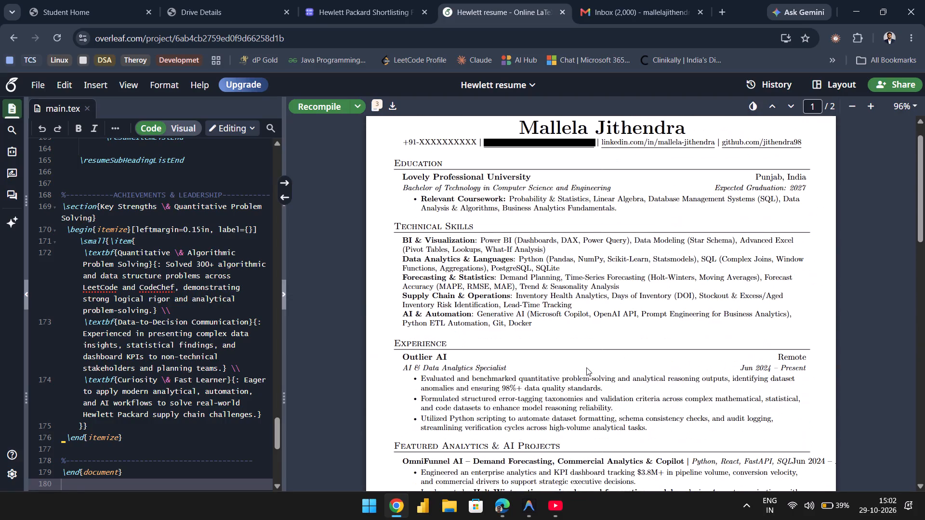
scroll(586, 367, down, 3)
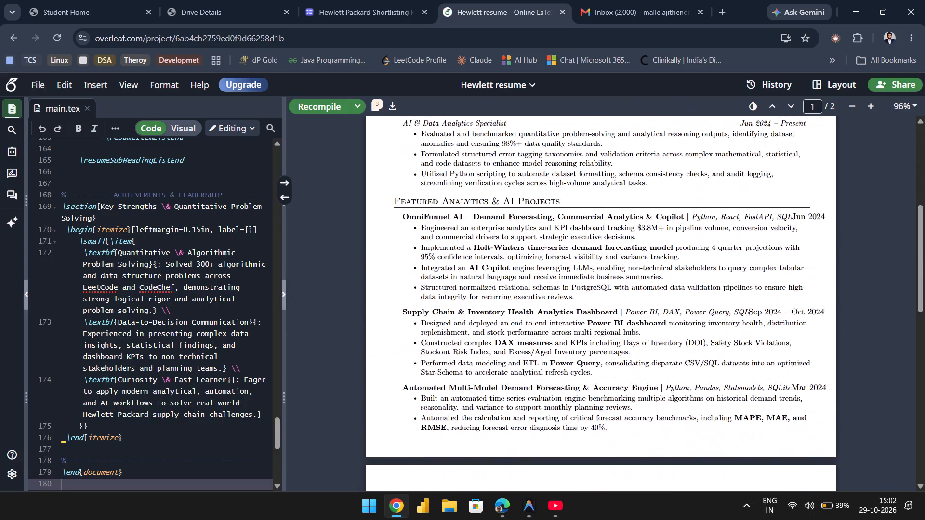
scroll(586, 367, up, 2)
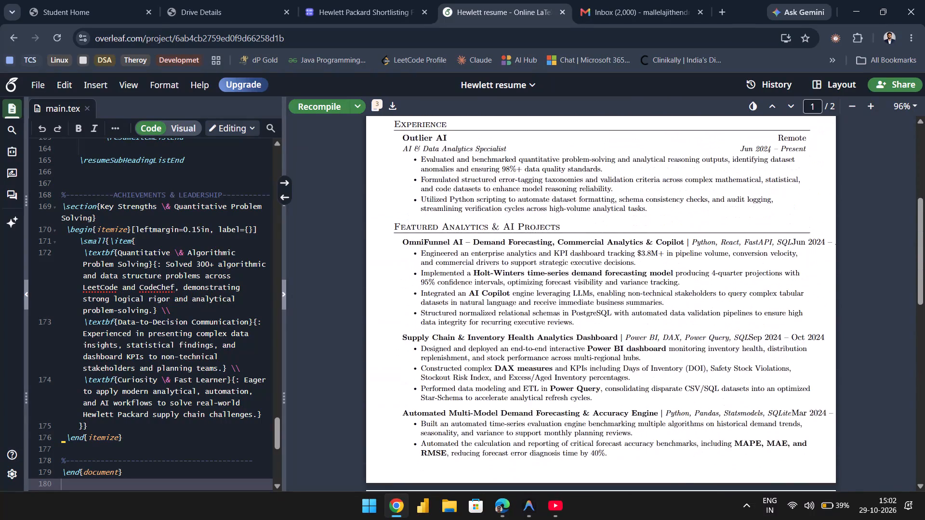
scroll(586, 367, up, 1)
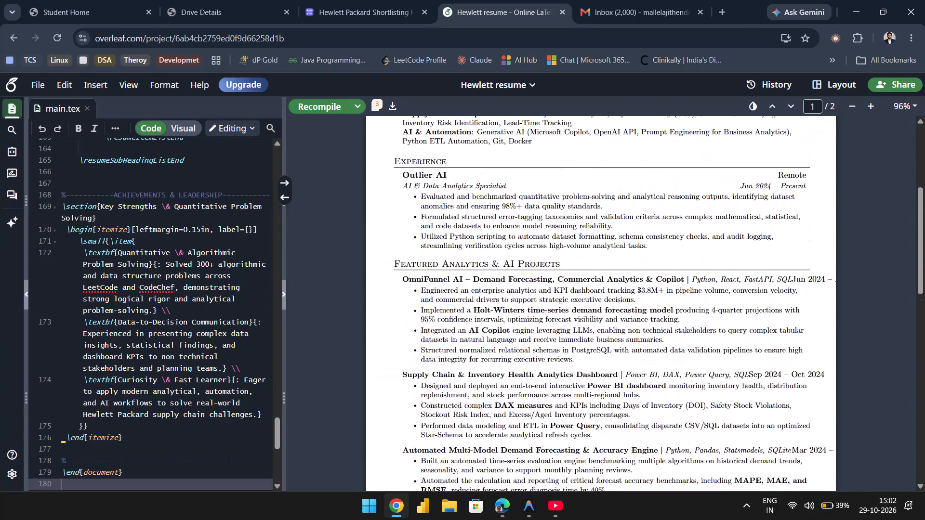
scroll(586, 367, up, 1)
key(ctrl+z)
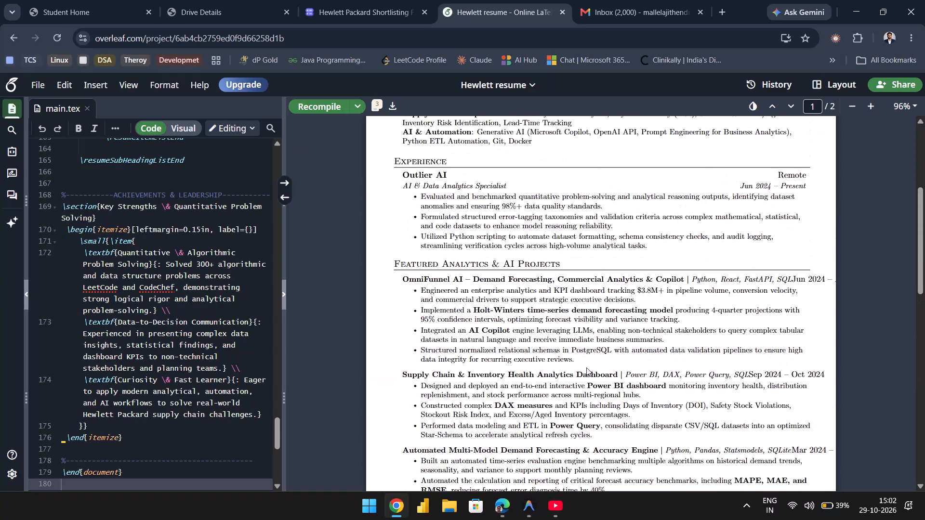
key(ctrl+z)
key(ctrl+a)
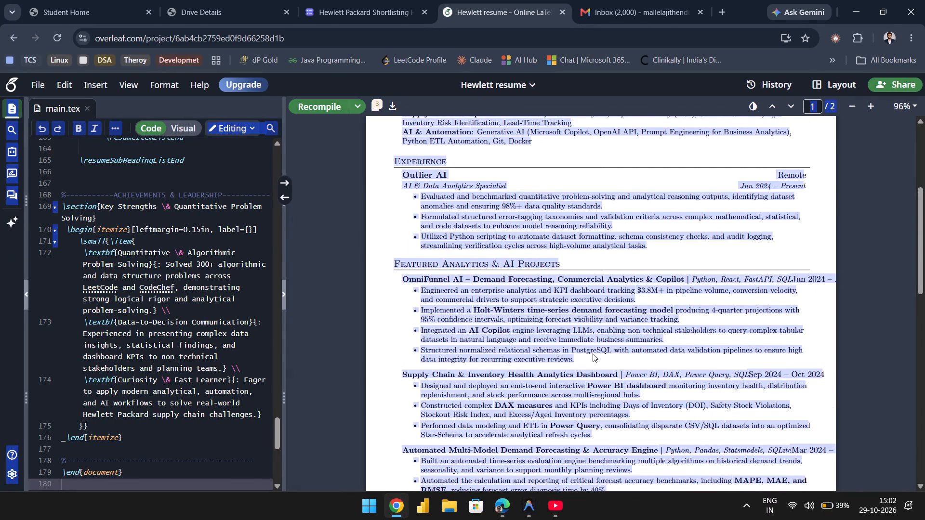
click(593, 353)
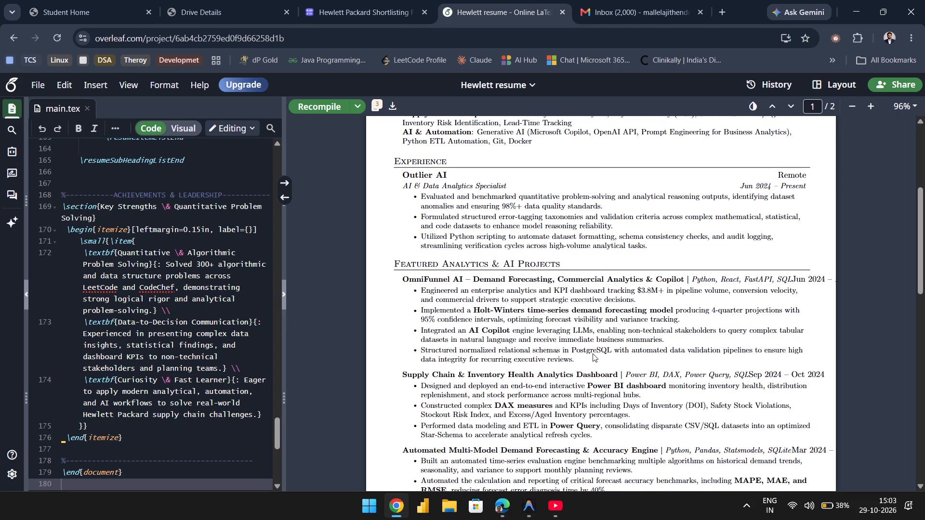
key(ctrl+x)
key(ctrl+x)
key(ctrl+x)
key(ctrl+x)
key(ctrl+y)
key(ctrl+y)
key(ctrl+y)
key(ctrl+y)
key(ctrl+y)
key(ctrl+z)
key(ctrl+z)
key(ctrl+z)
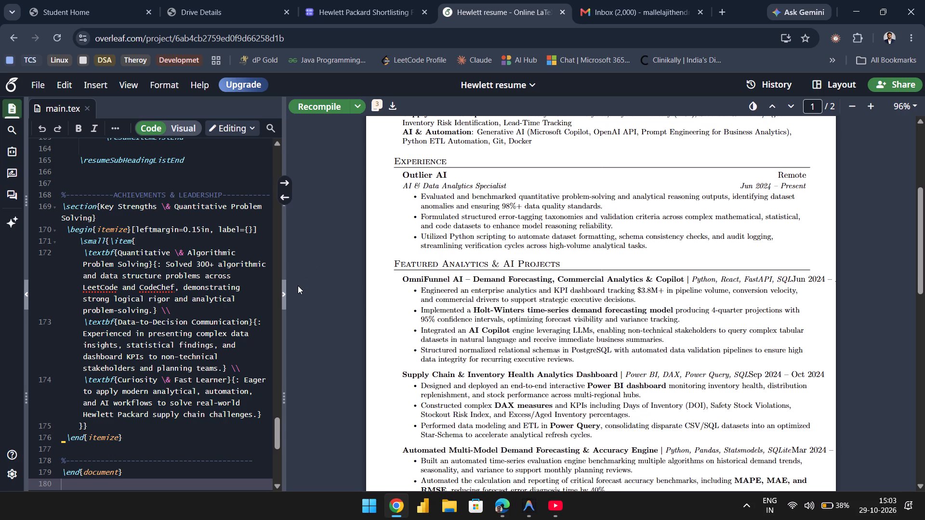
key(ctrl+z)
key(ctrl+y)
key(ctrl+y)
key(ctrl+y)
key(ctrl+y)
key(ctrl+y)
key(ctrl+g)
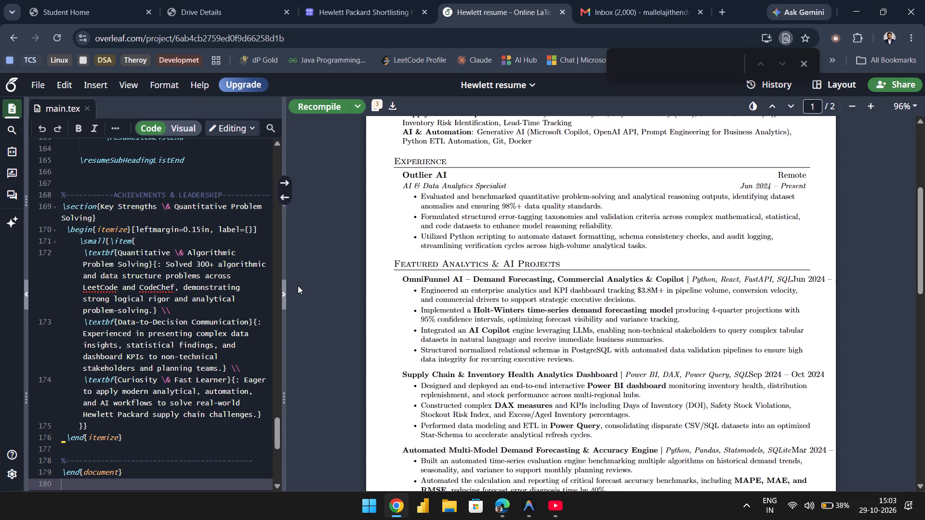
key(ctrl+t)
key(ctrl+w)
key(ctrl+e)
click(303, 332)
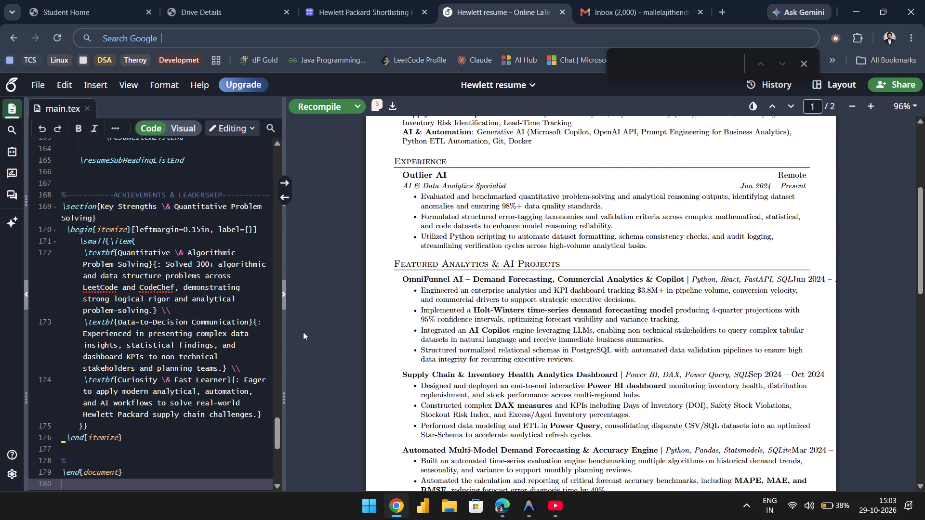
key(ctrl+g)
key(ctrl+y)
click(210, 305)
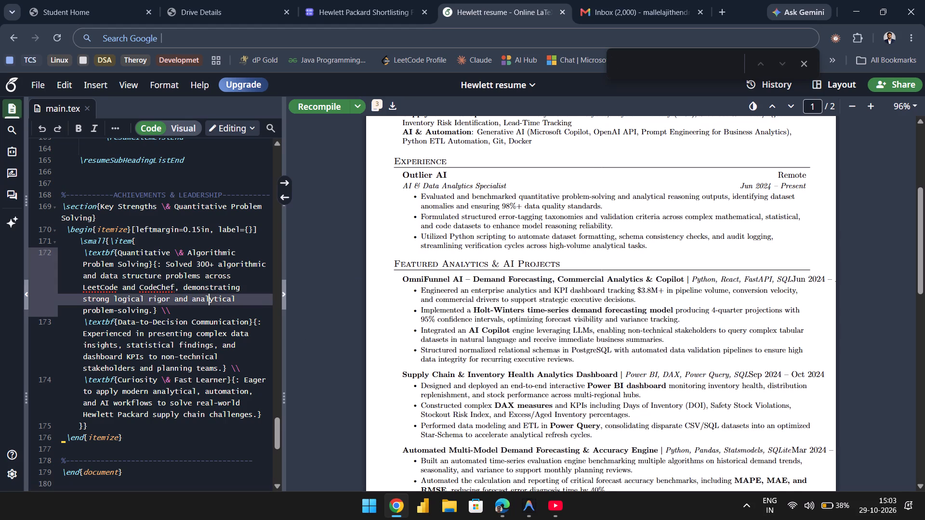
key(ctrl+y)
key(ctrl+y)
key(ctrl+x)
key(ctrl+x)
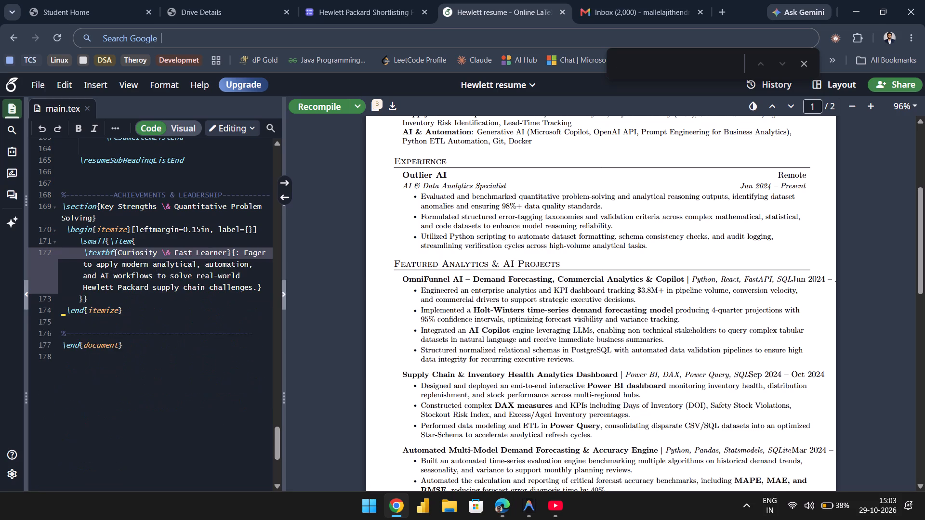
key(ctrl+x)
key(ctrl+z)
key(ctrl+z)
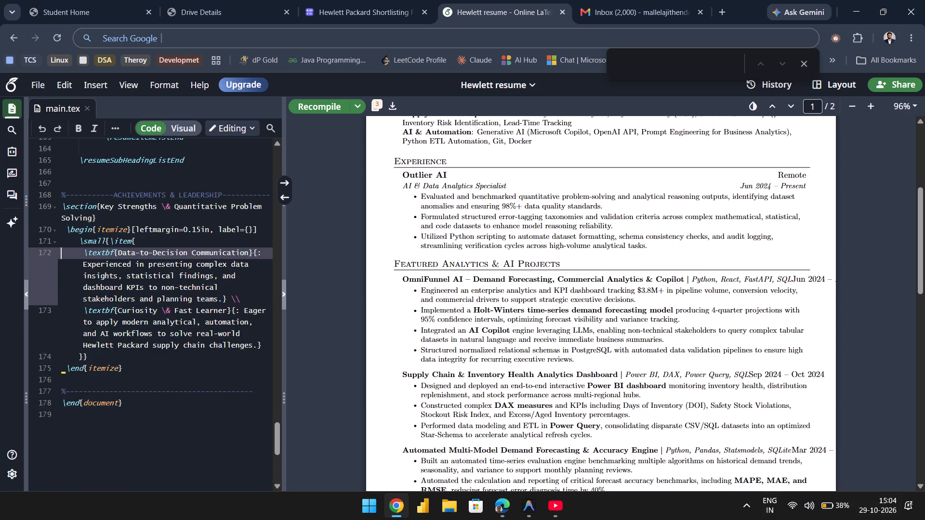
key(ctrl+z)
Undo the last full code replacement in main.tex and recompile the resume.
key(ctrl+z)
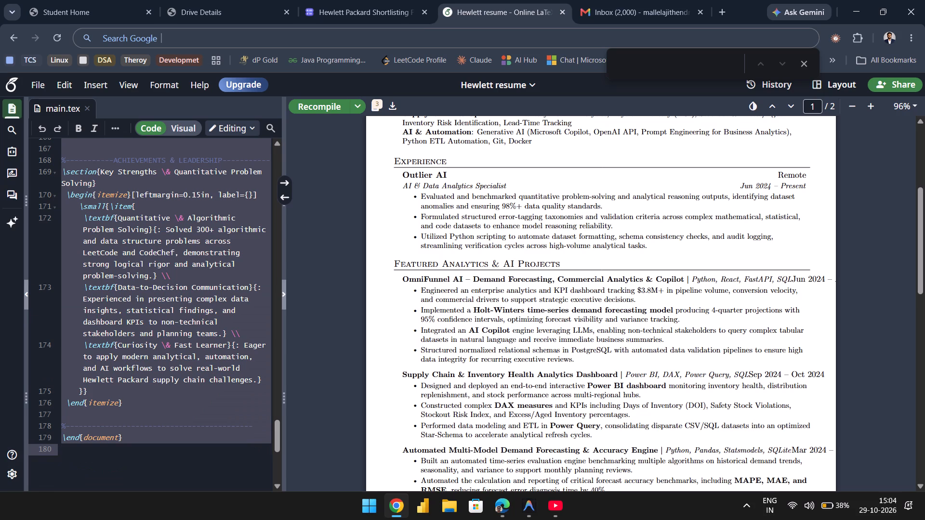
click(336, 108)
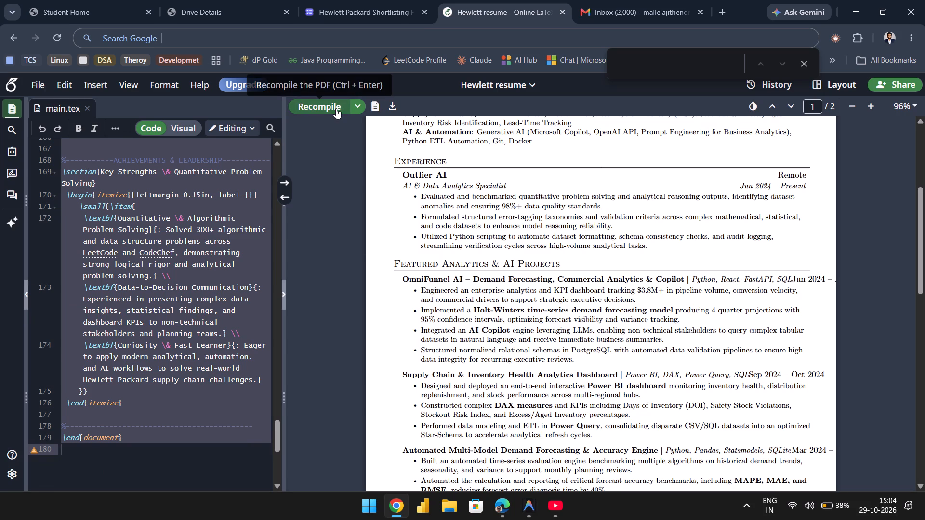
key(ctrl+z)
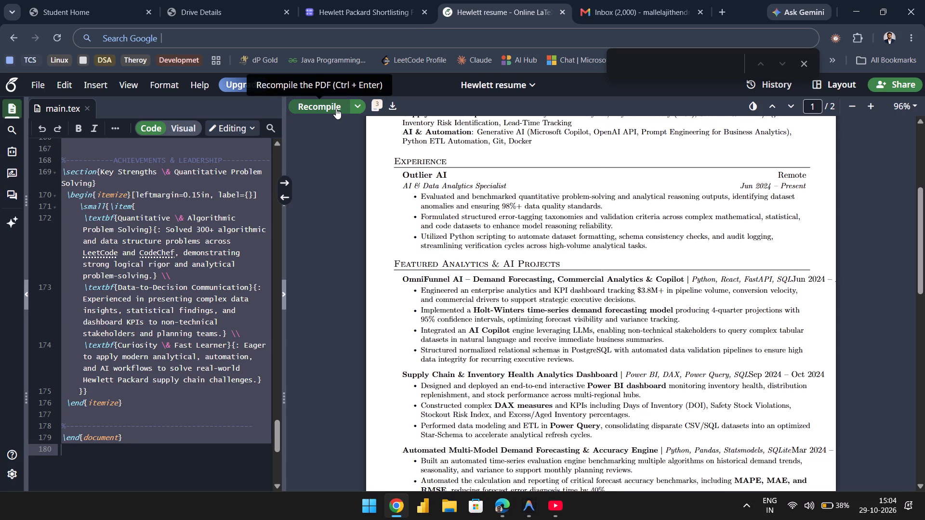
key(ctrl+z)
key(ctrl+z)
key(ctrl+z)
key(ctrl+z)
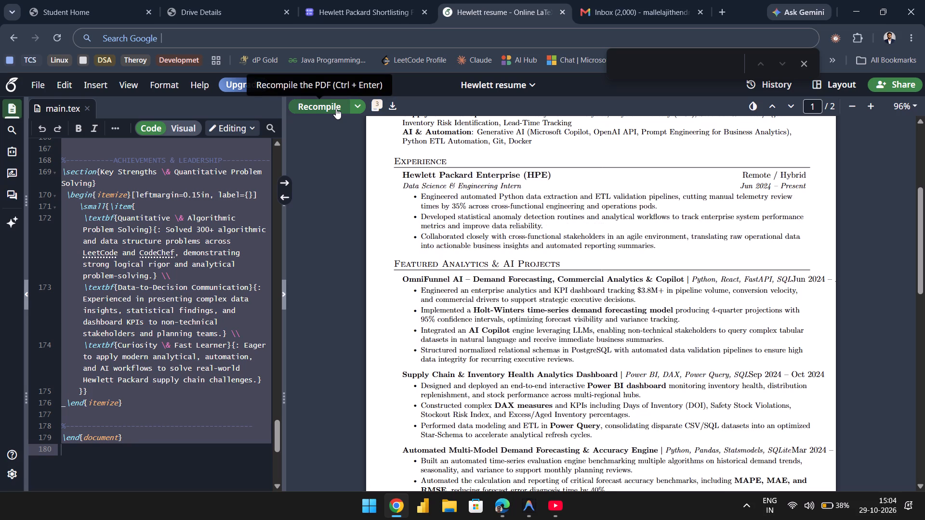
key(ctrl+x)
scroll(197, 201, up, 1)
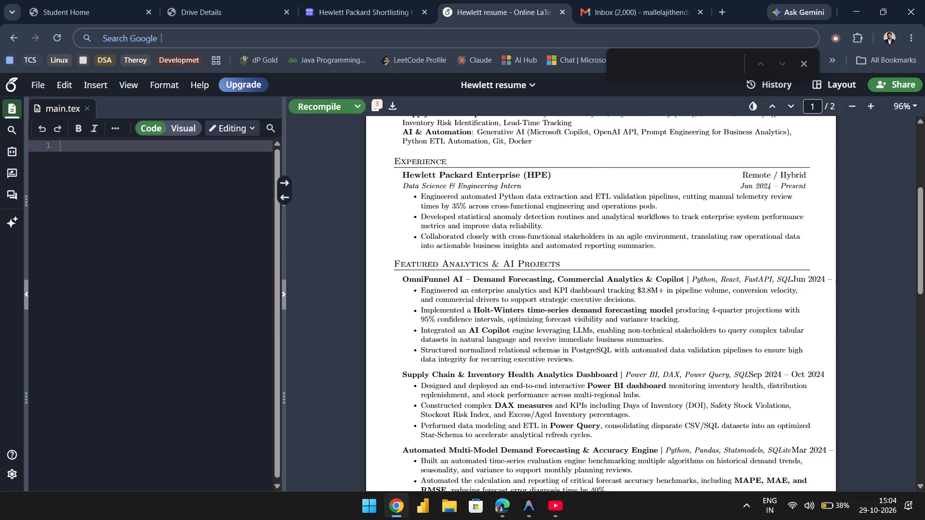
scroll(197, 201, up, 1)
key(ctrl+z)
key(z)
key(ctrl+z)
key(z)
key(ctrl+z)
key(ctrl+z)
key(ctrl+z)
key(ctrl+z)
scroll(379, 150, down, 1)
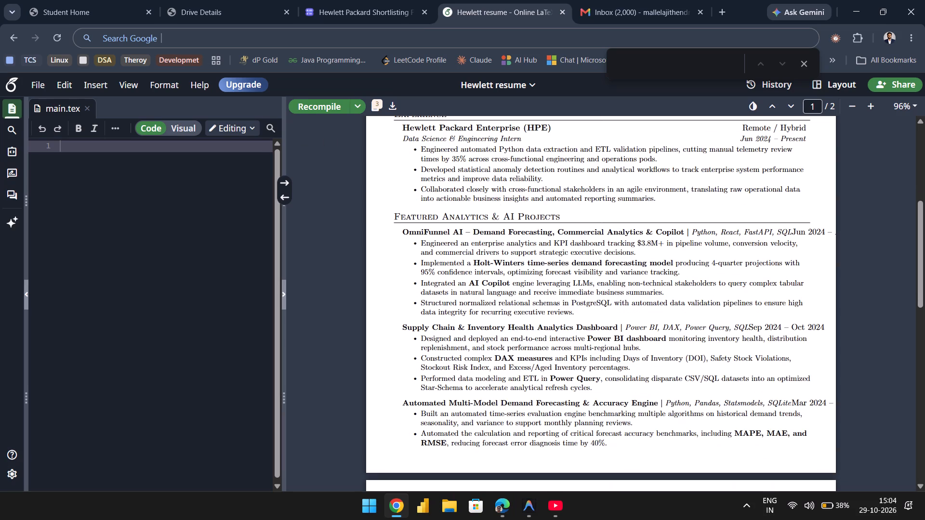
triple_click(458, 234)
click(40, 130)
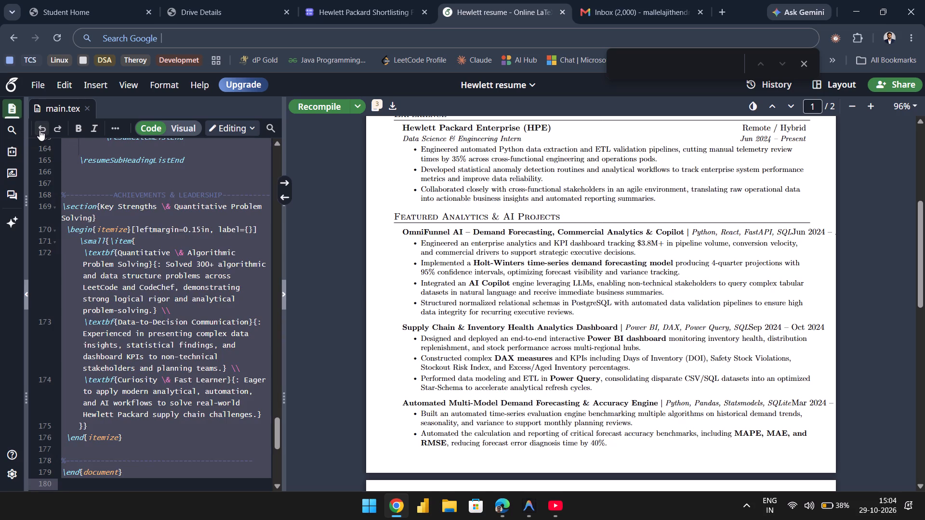
Undo further to the code version with the AI Document & Knowledge Synthesizer (RAG) project details commented out, and recompile.
click(37, 127)
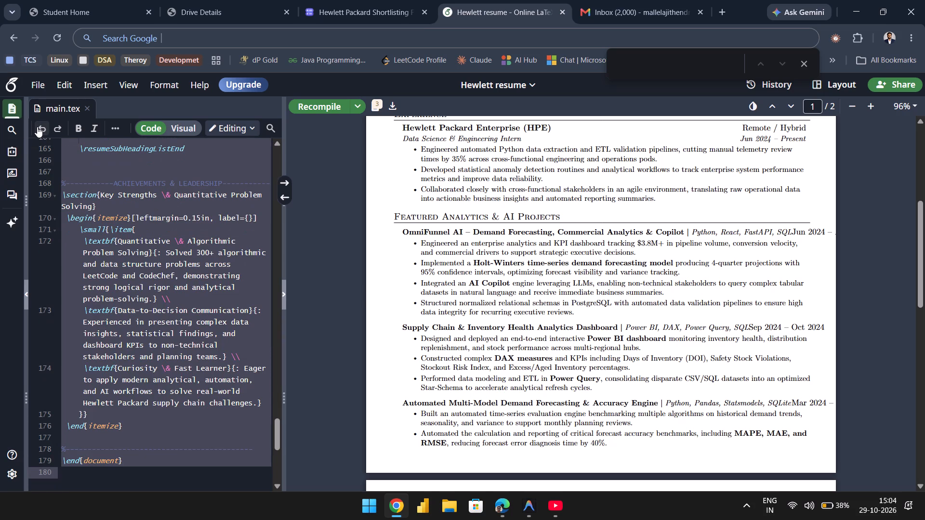
click(37, 125)
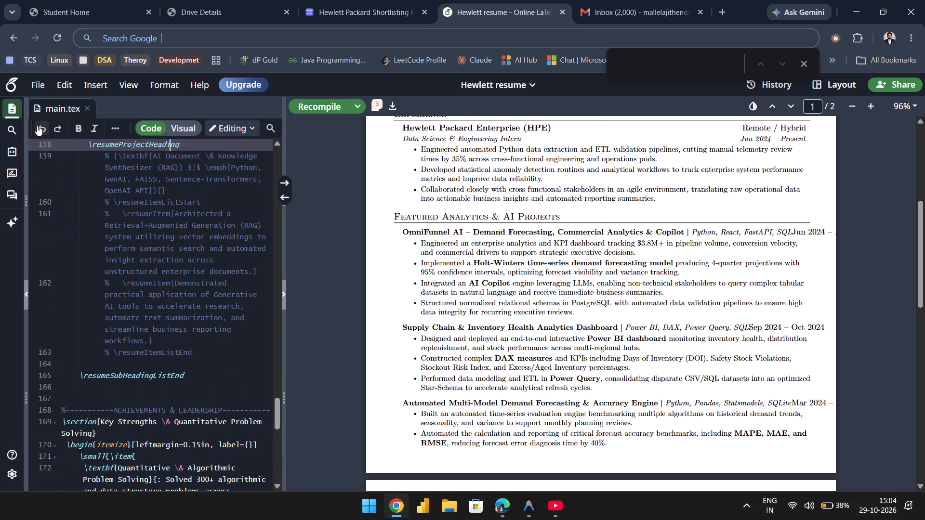
click(330, 106)
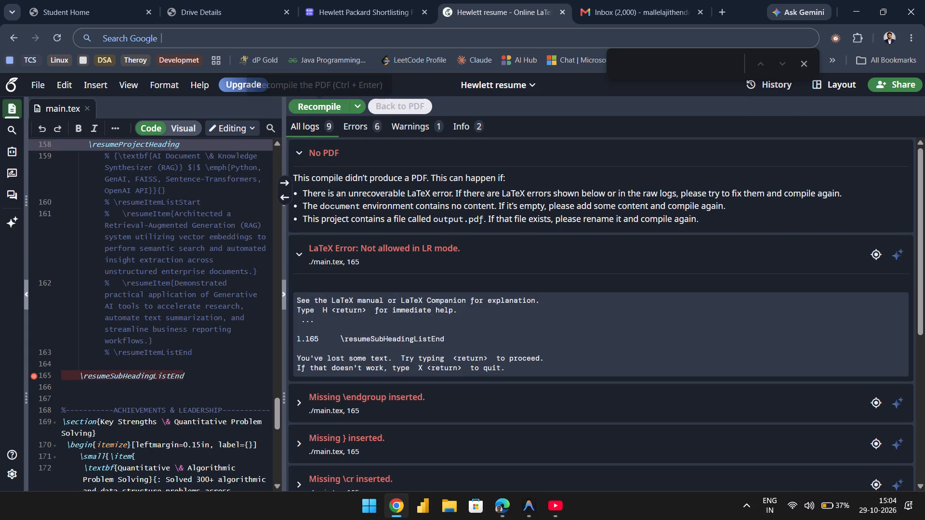
scroll(181, 276, up, 1)
click(177, 173)
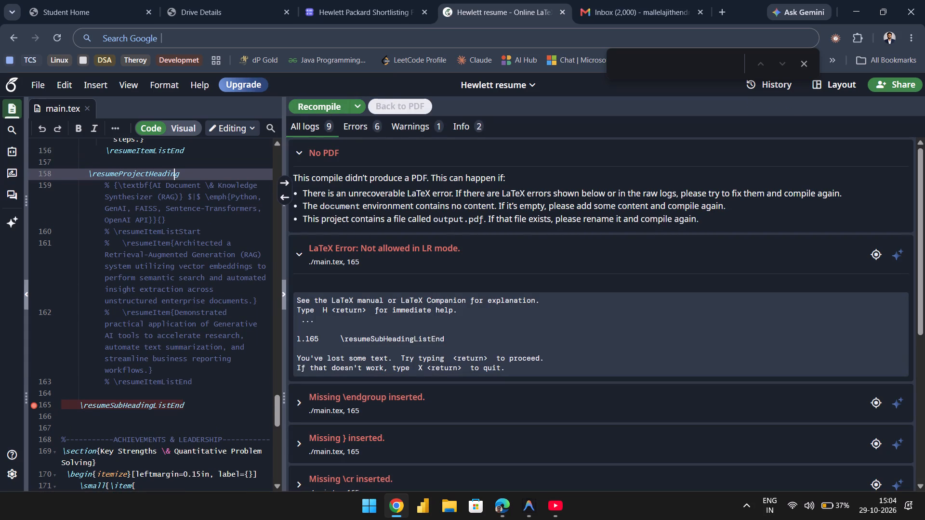
key(ctrl+slash)
click(329, 102)
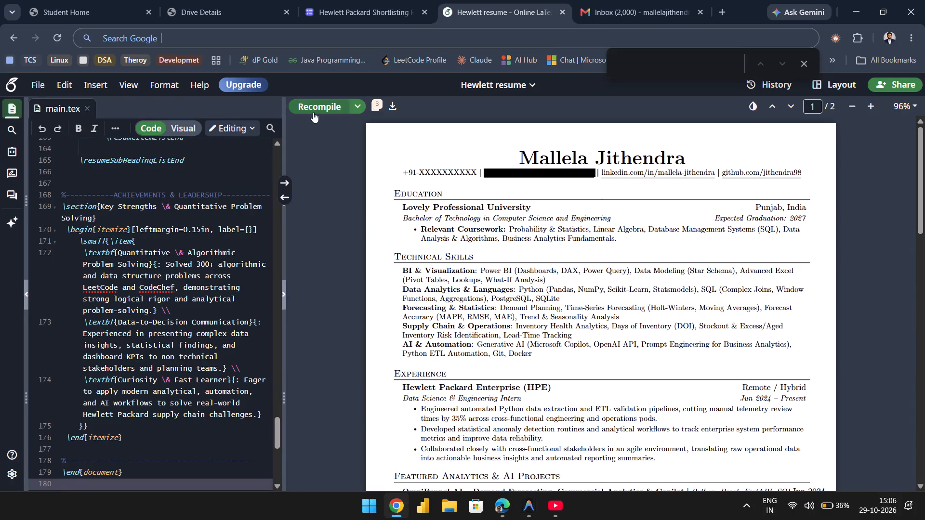
click(313, 112)
Examine the recompiled resume's Experience entry, project headings and dates, and how the content splits across pages.
scroll(566, 380, down, 2)
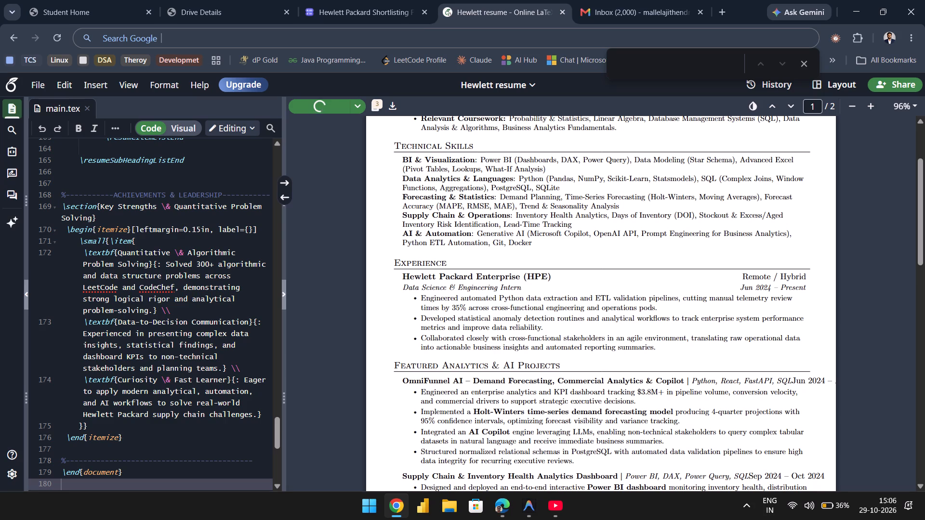
scroll(566, 380, down, 1)
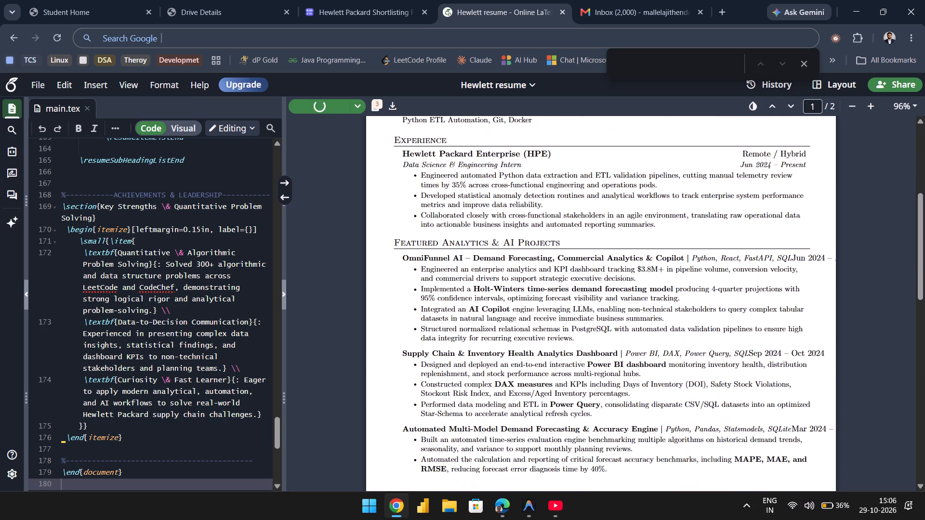
scroll(566, 380, down, 1)
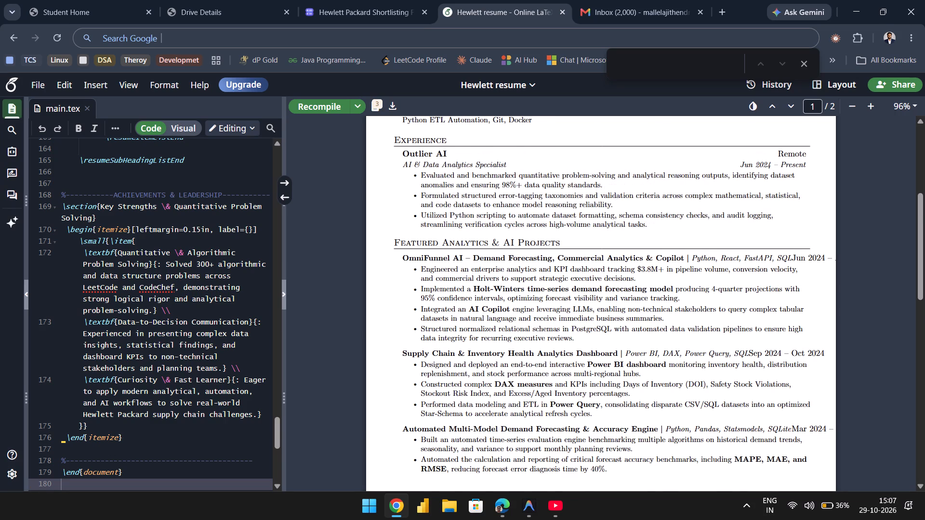
scroll(578, 400, down, 2)
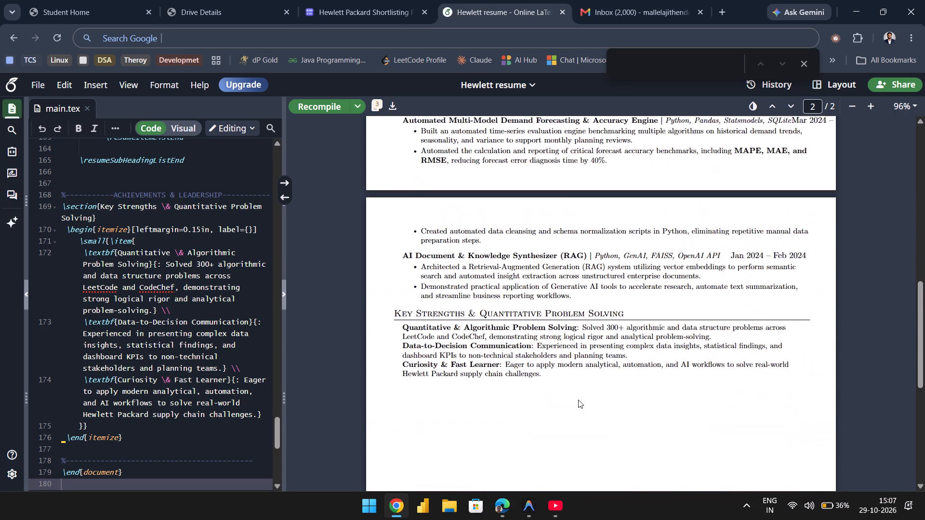
scroll(553, 385, up, 2)
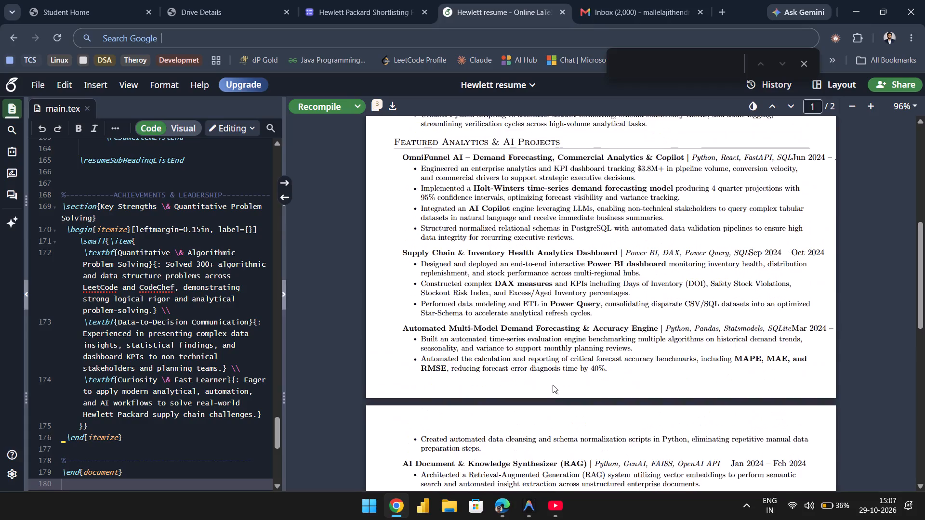
scroll(553, 385, up, 4)
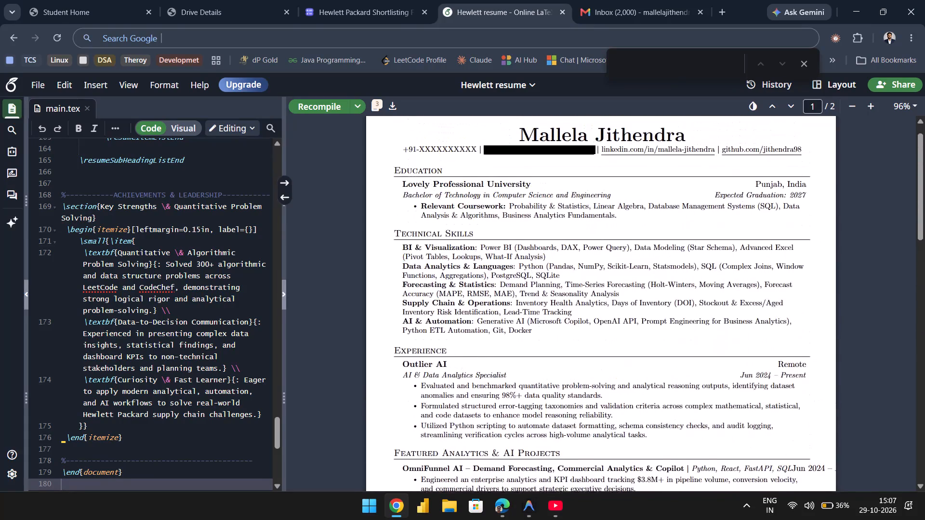
scroll(553, 385, up, 1)
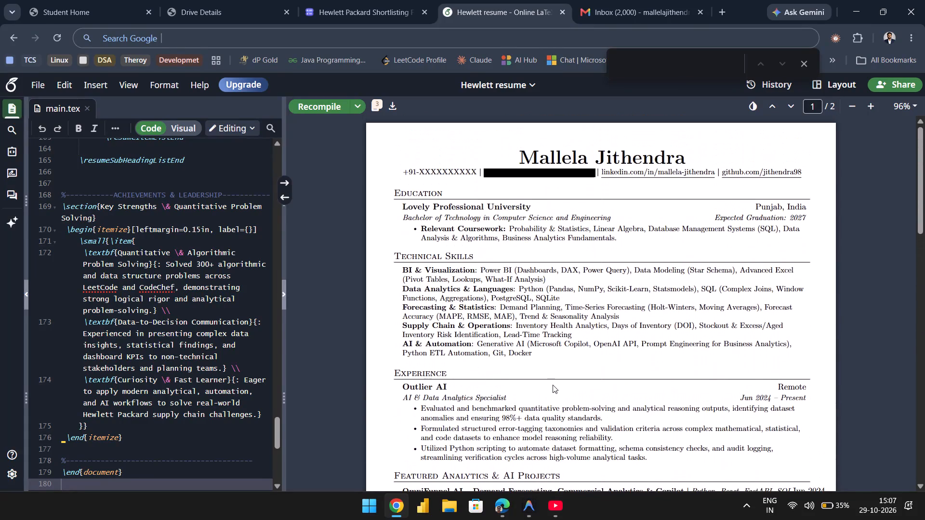
scroll(553, 385, down, 4)
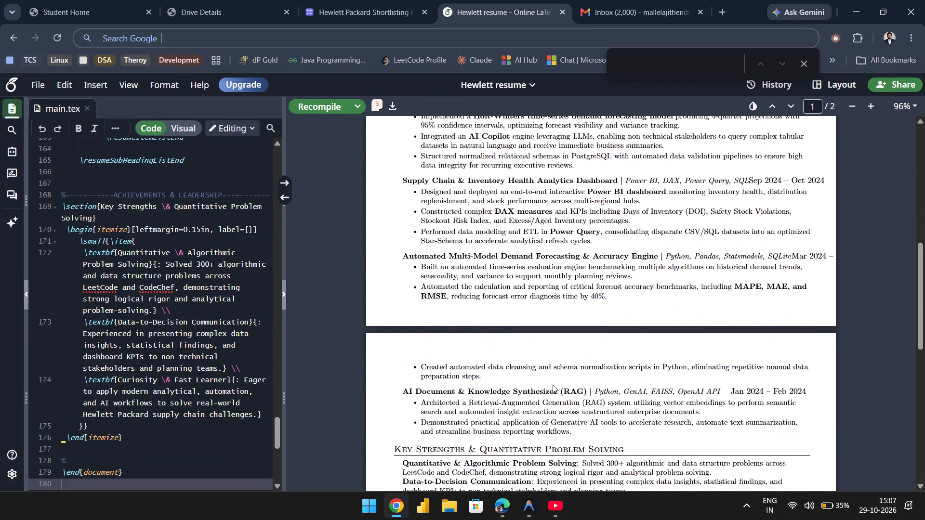
scroll(553, 385, down, 1)
scroll(553, 385, up, 3)
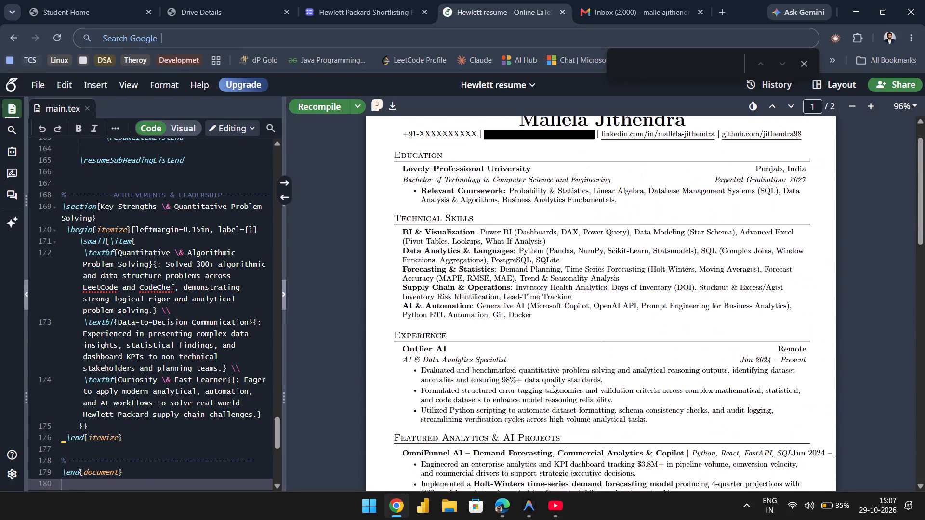
scroll(553, 385, up, 2)
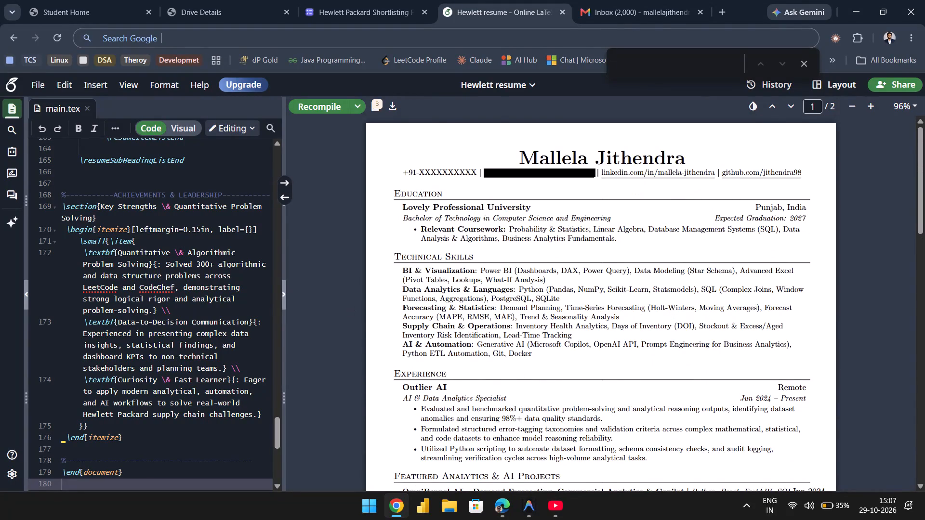
Examine the page margin and text height settings in the preamble of main.tex.
scroll(225, 298, up, 20)
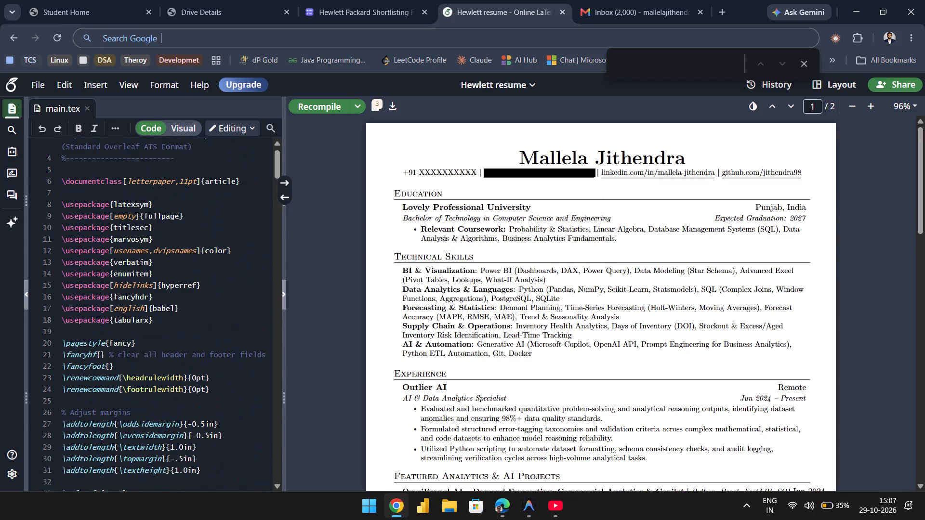
scroll(212, 354, down, 3)
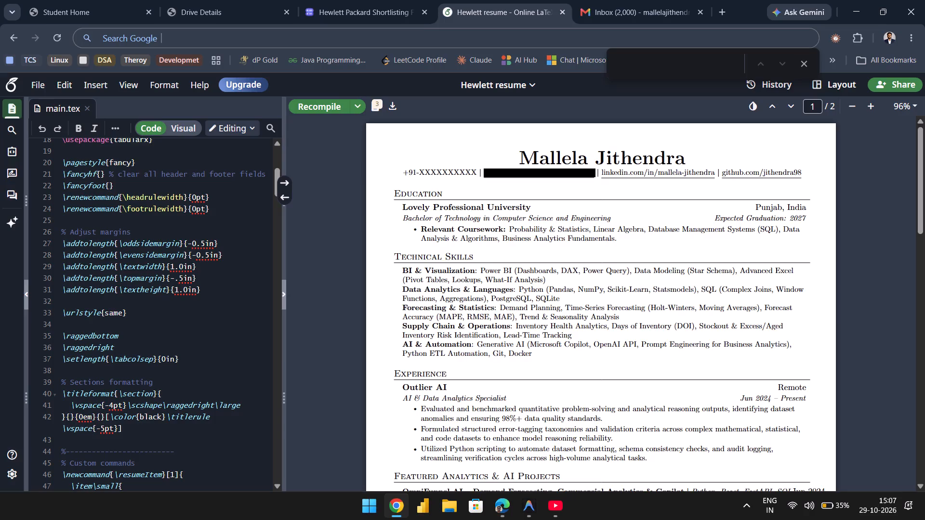
click(182, 277)
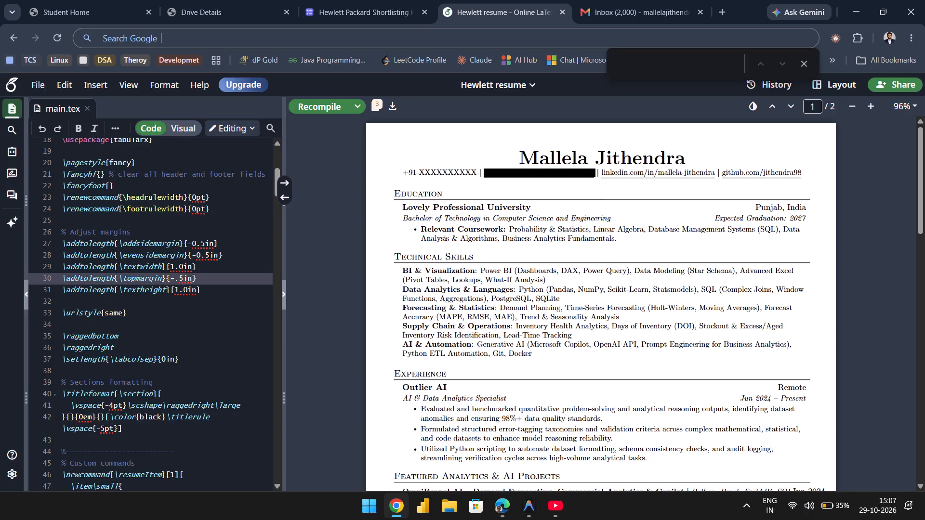
key(Down)
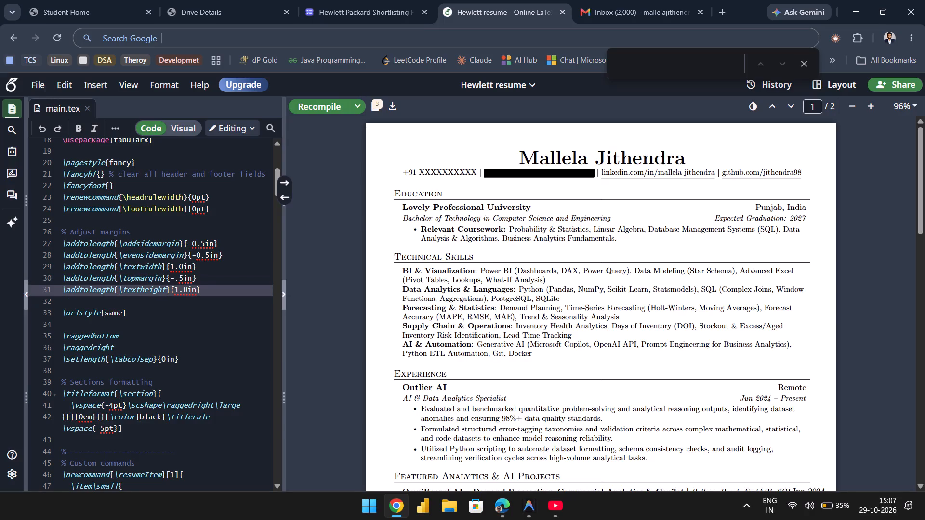
scroll(182, 277, up, 1)
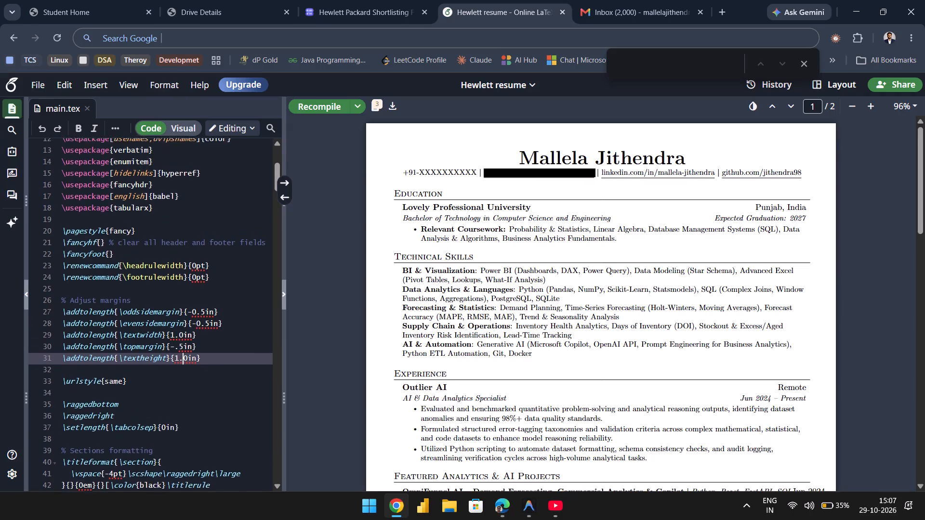
scroll(182, 277, up, 2)
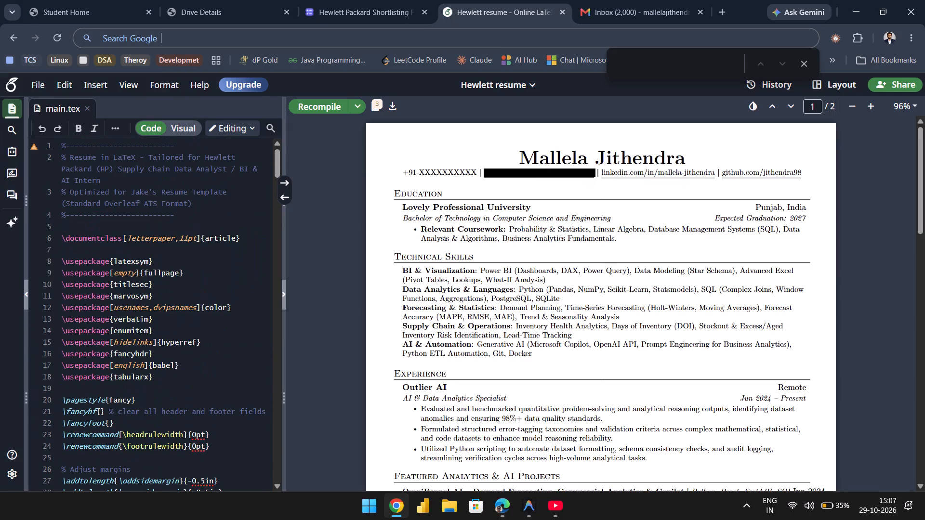
Set the vspace after the title rule in the section formatting to -3pt and recompile.
scroll(192, 315, down, 5)
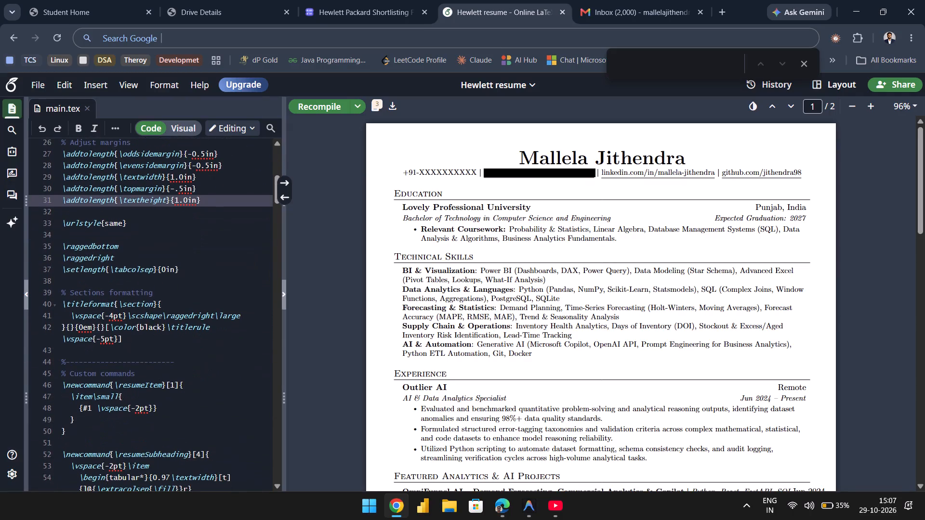
scroll(192, 315, down, 2)
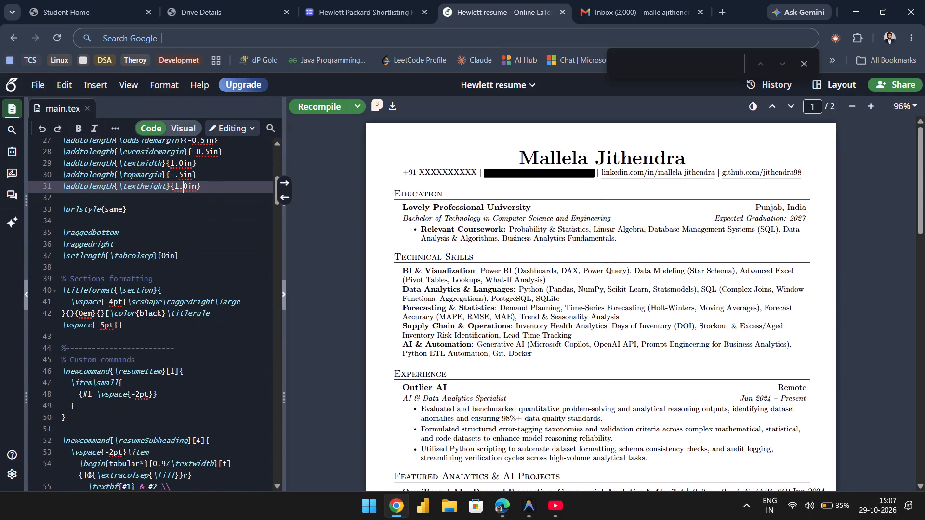
scroll(192, 315, down, 2)
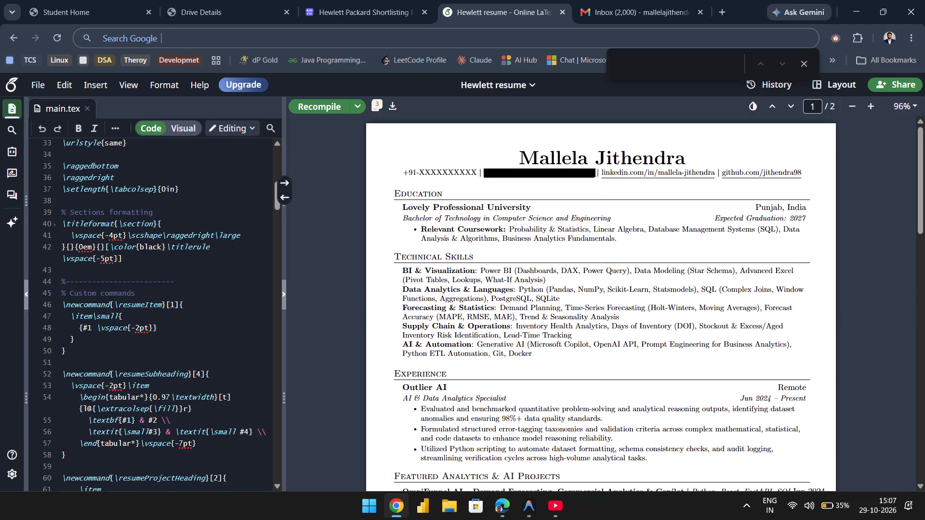
click(100, 261)
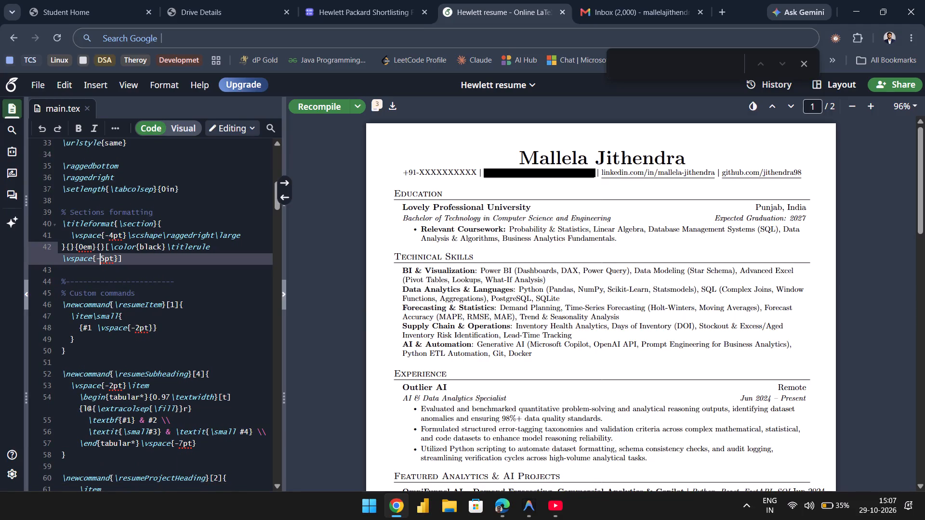
key(Delete)
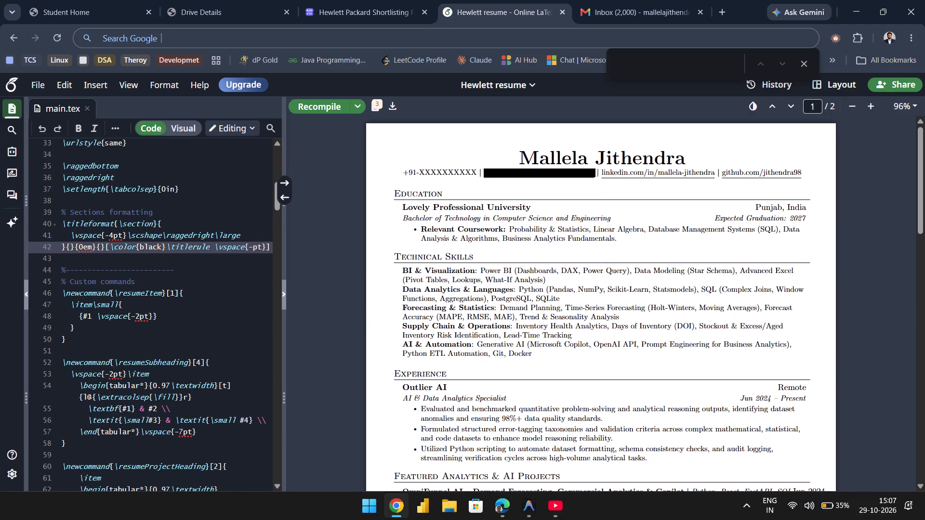
key(3)
click(310, 103)
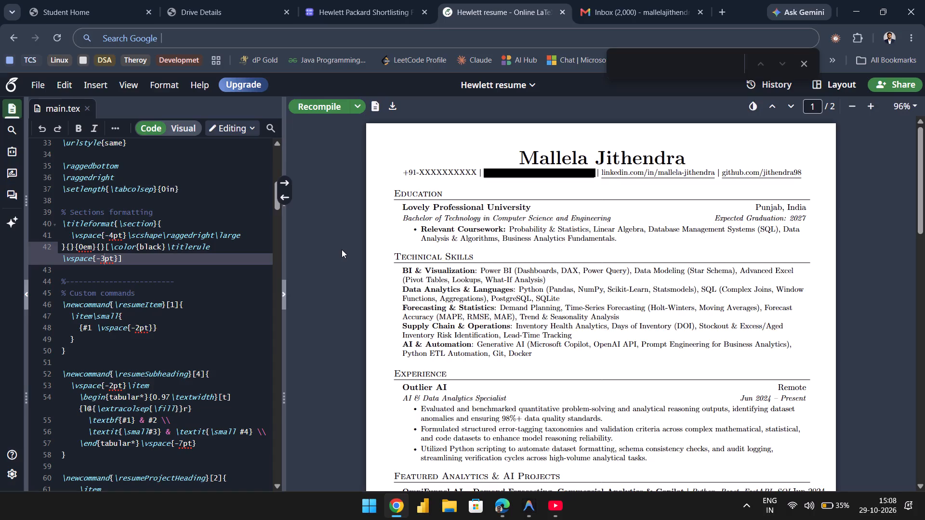
Examine the recompiled resume's section spacing and page breaks on both pages.
scroll(414, 308, right, 1)
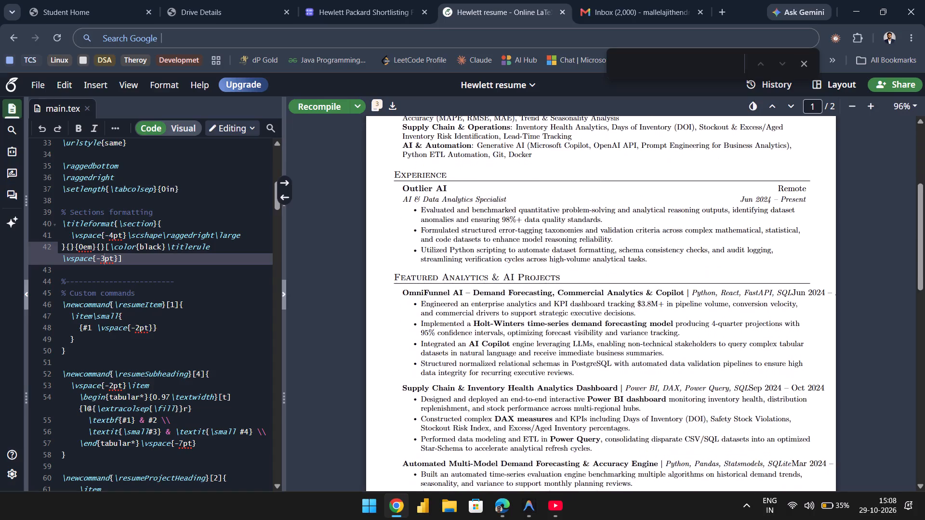
scroll(414, 308, right, 1)
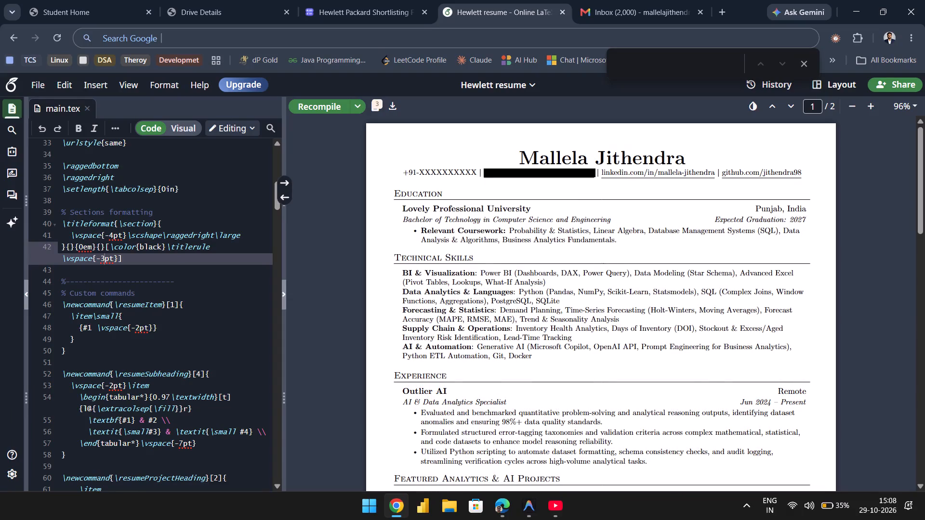
scroll(417, 279, down, 5)
scroll(417, 279, right, 1)
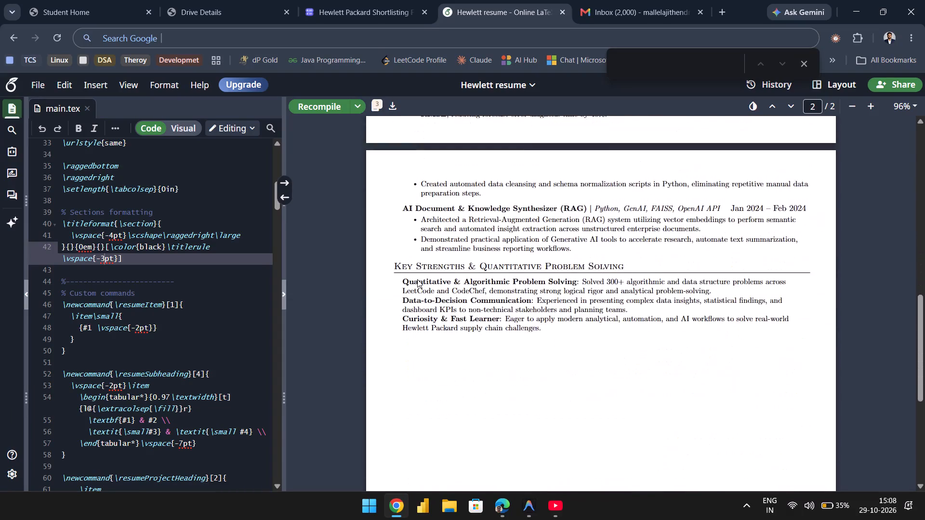
scroll(417, 279, right, 1)
scroll(417, 279, up, 5)
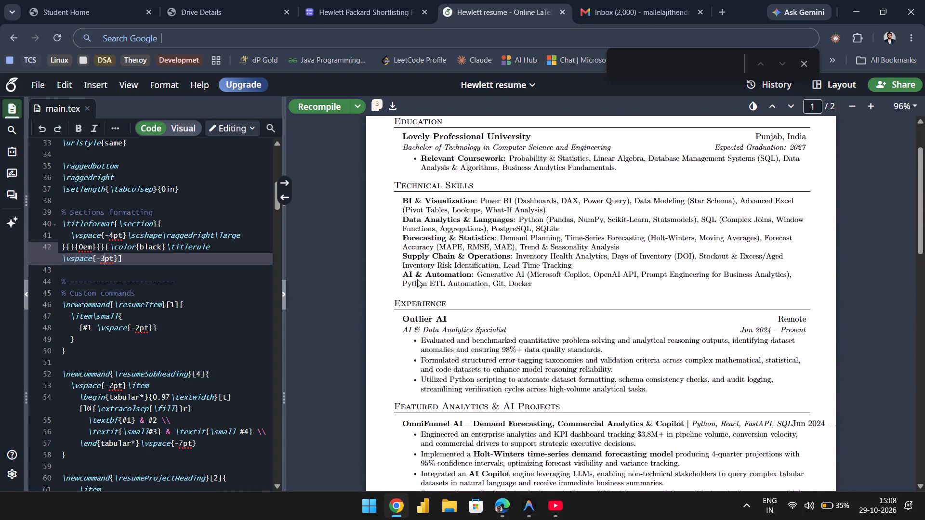
scroll(417, 279, up, 2)
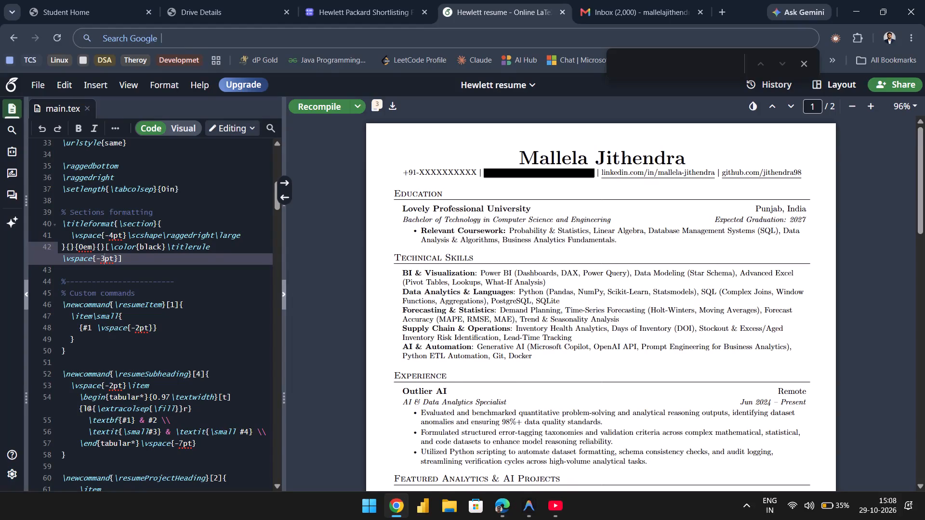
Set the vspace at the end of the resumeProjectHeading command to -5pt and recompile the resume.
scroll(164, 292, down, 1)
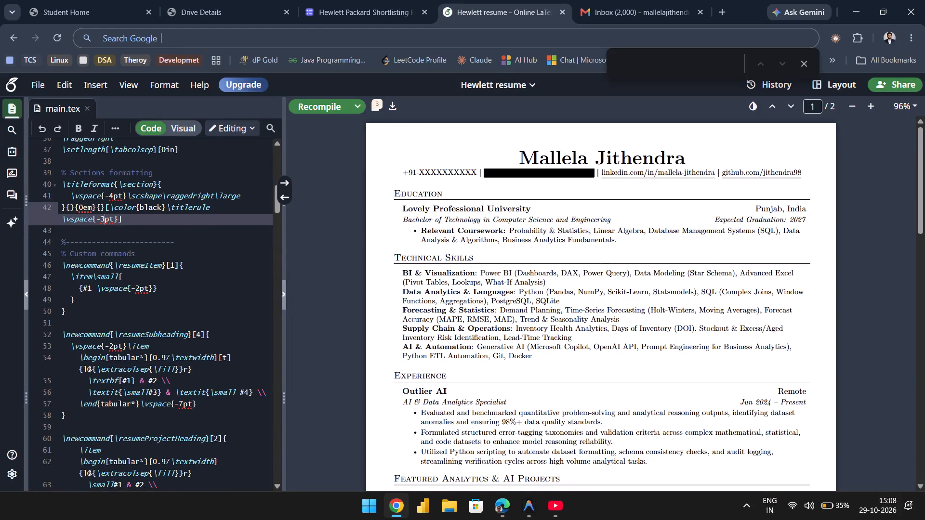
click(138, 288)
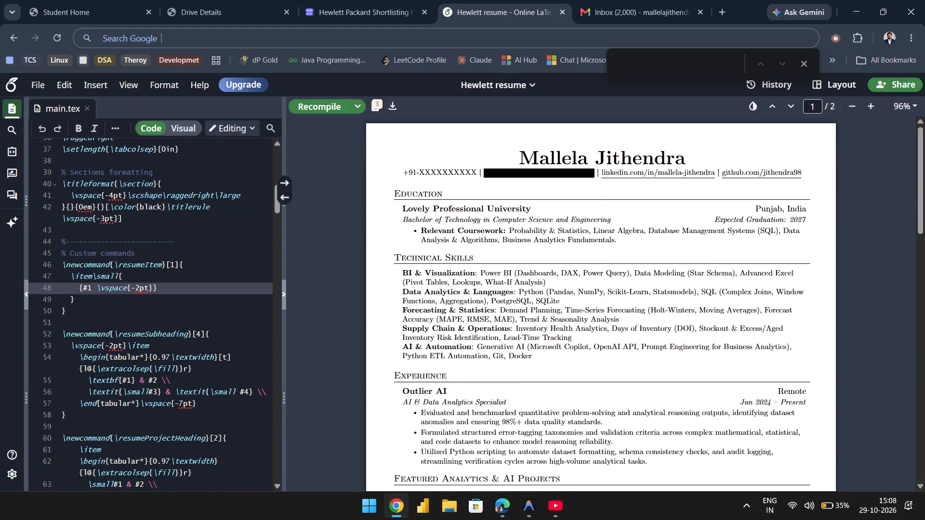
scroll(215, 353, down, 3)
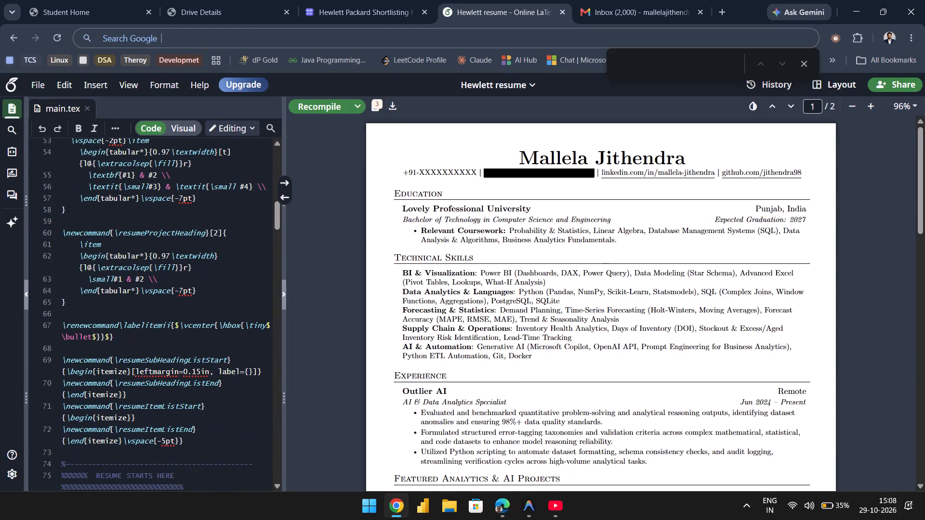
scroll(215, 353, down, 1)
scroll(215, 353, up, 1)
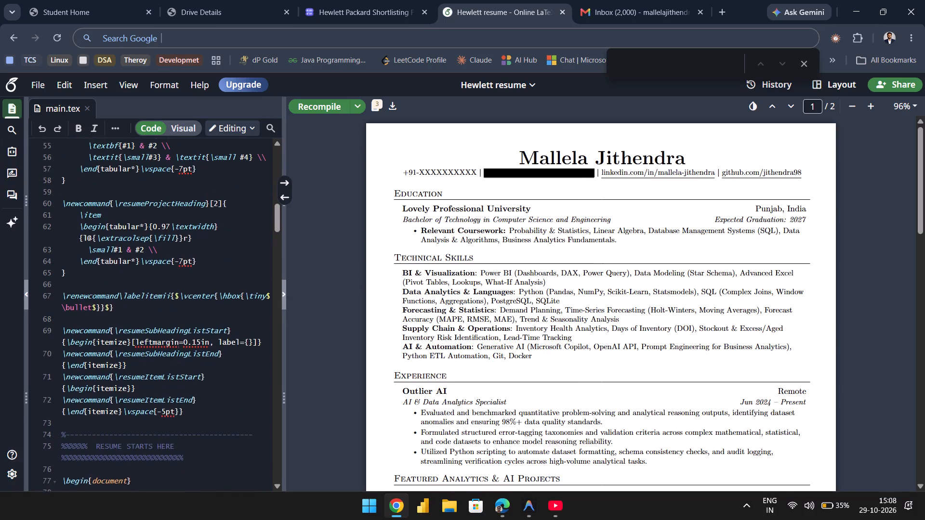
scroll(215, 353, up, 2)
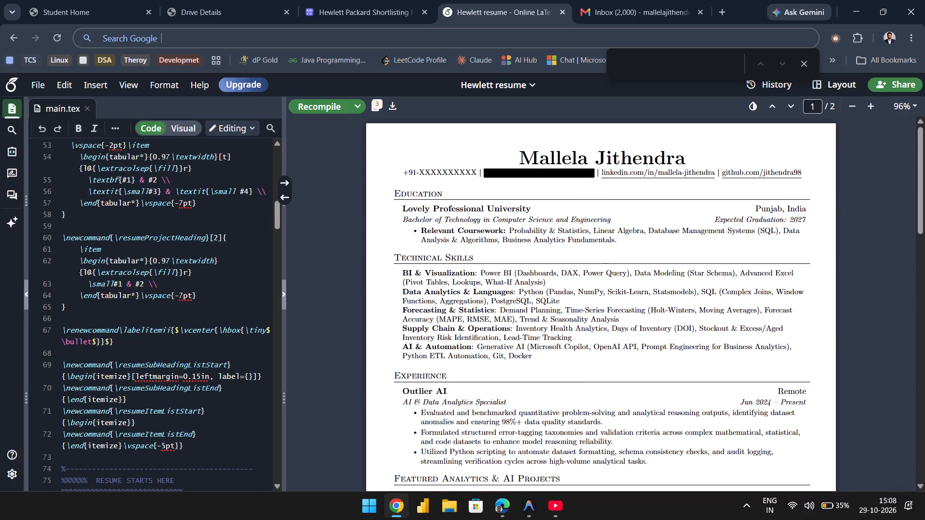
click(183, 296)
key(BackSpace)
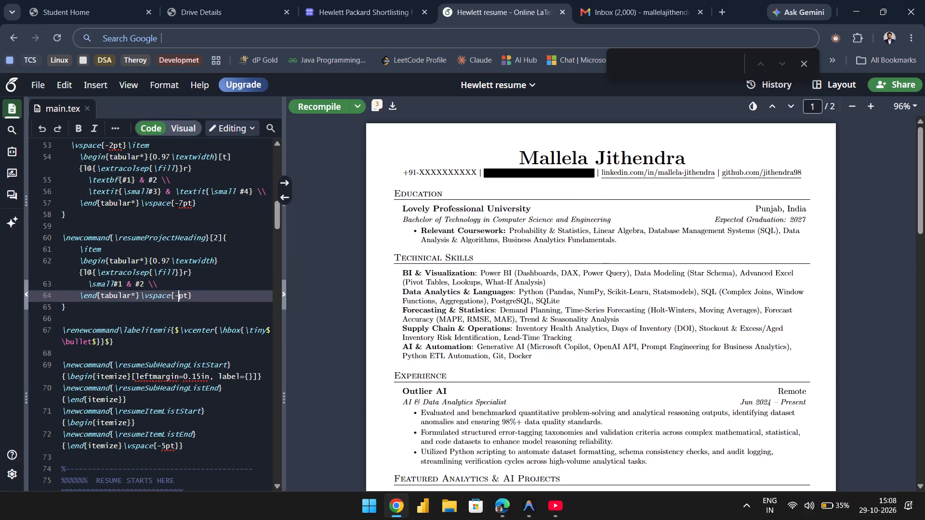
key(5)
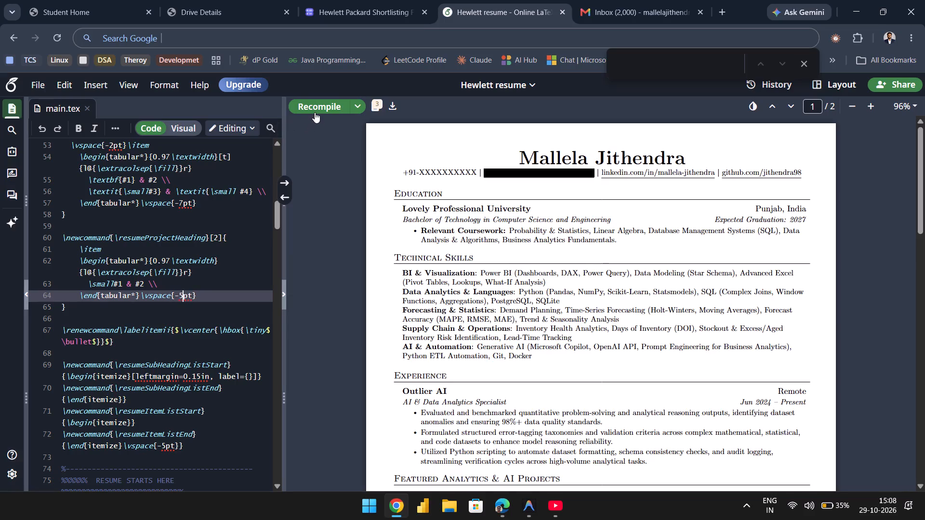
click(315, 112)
Set the closing vspace of the resumeProjectHeading command to -10pt, recompile, check the project headings and recompile again.
click(183, 295)
key(BackSpace)
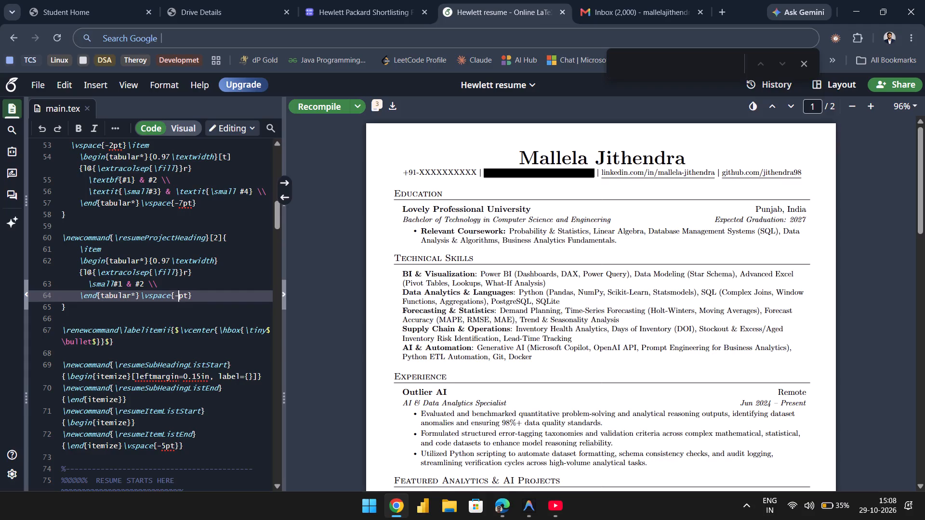
text(10)
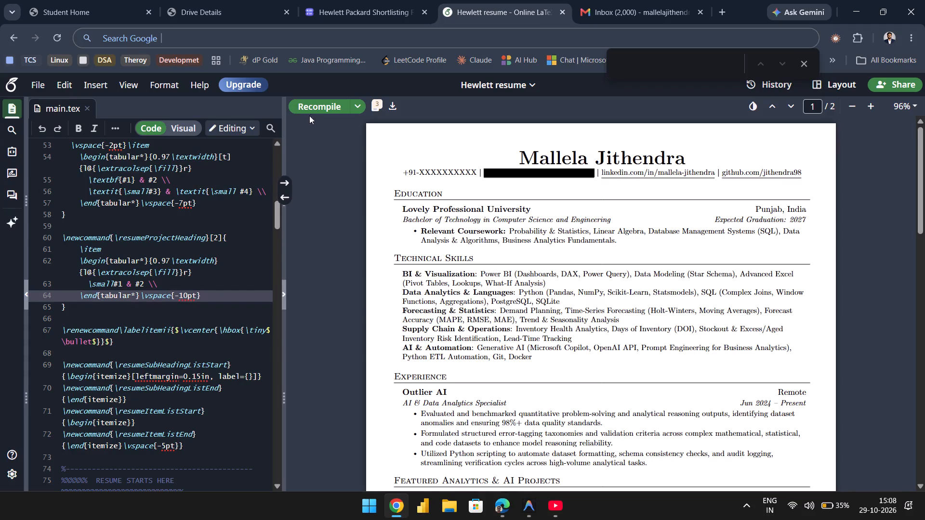
click(312, 106)
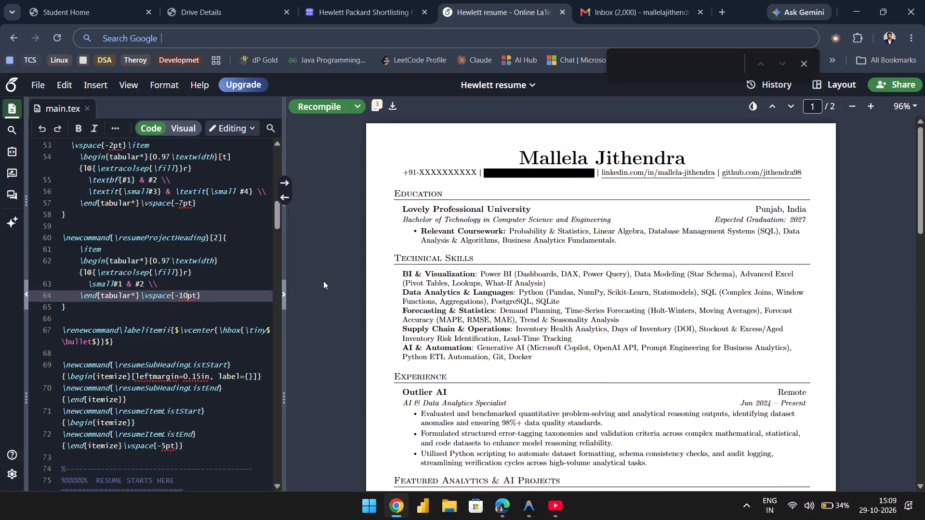
scroll(388, 332, down, 2)
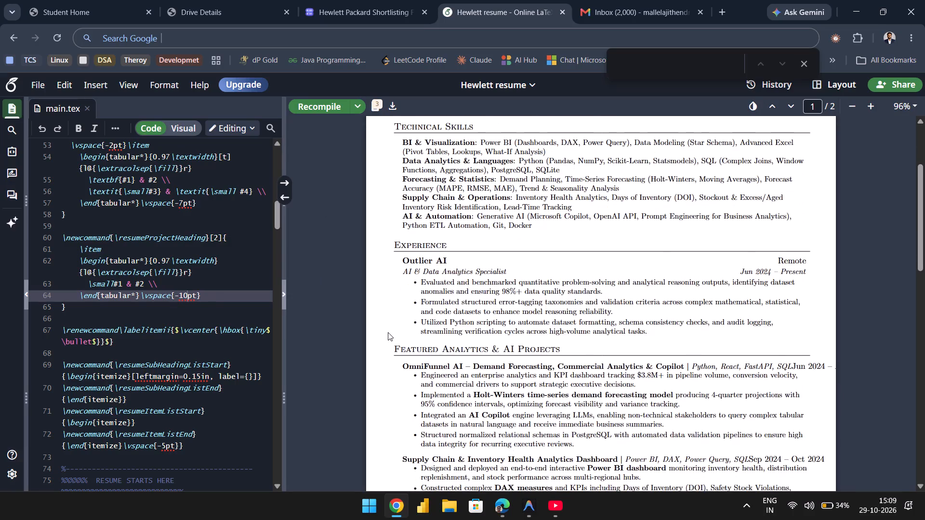
scroll(388, 332, down, 6)
scroll(388, 332, up, 7)
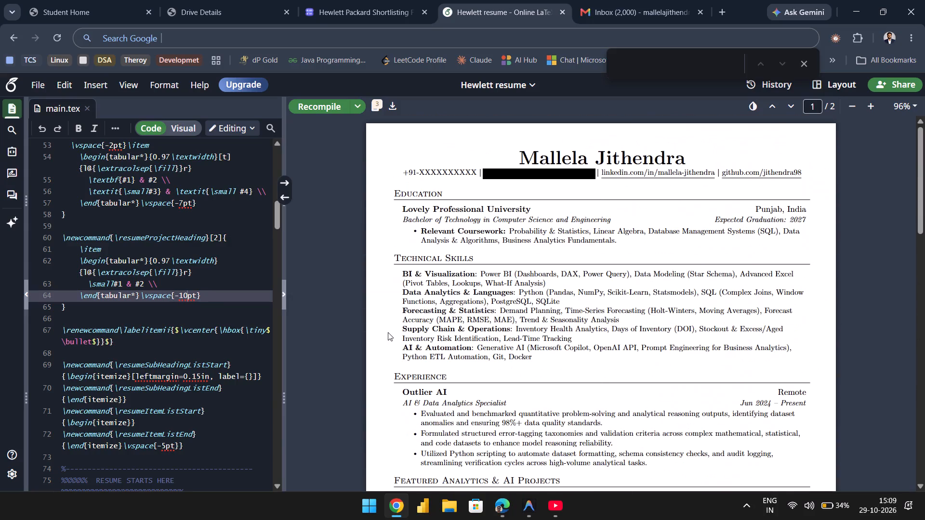
click(329, 102)
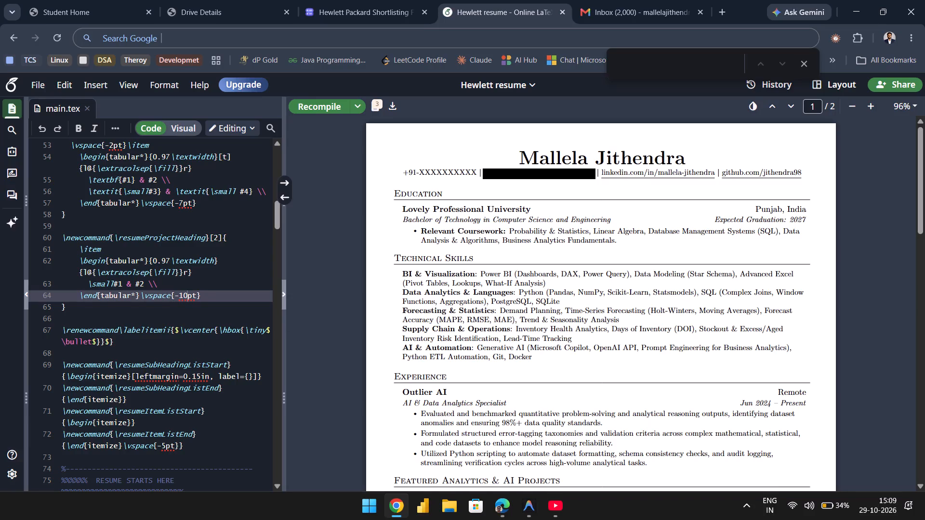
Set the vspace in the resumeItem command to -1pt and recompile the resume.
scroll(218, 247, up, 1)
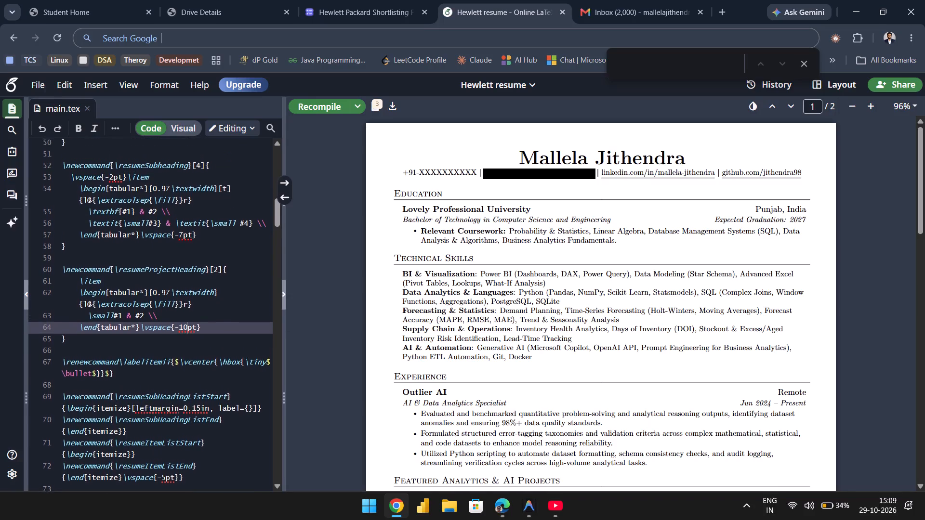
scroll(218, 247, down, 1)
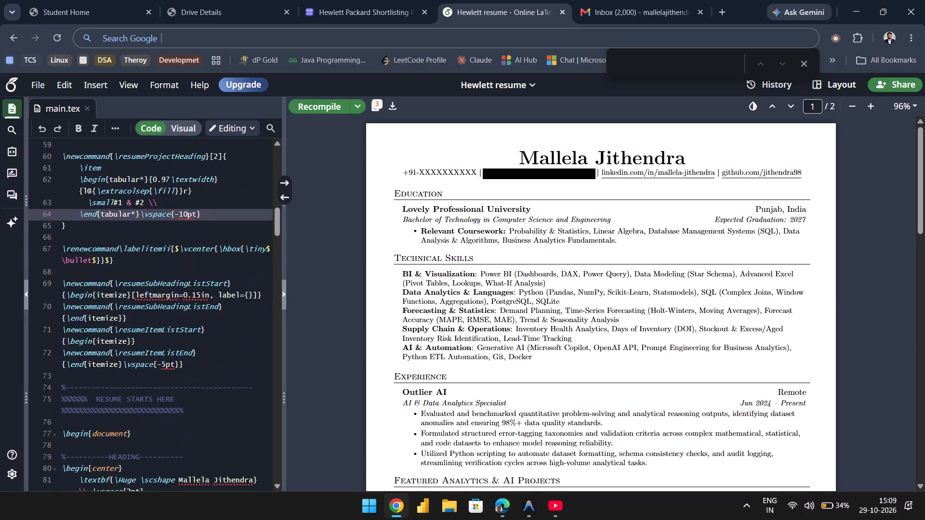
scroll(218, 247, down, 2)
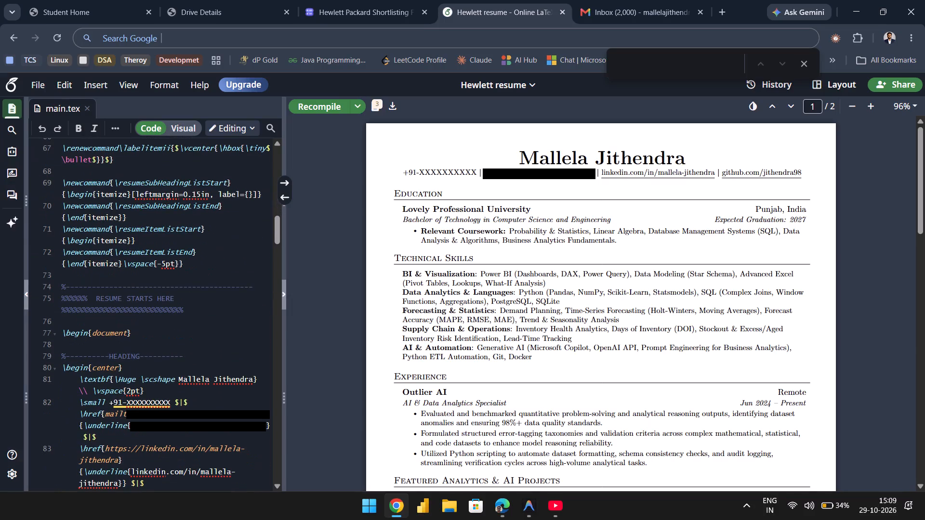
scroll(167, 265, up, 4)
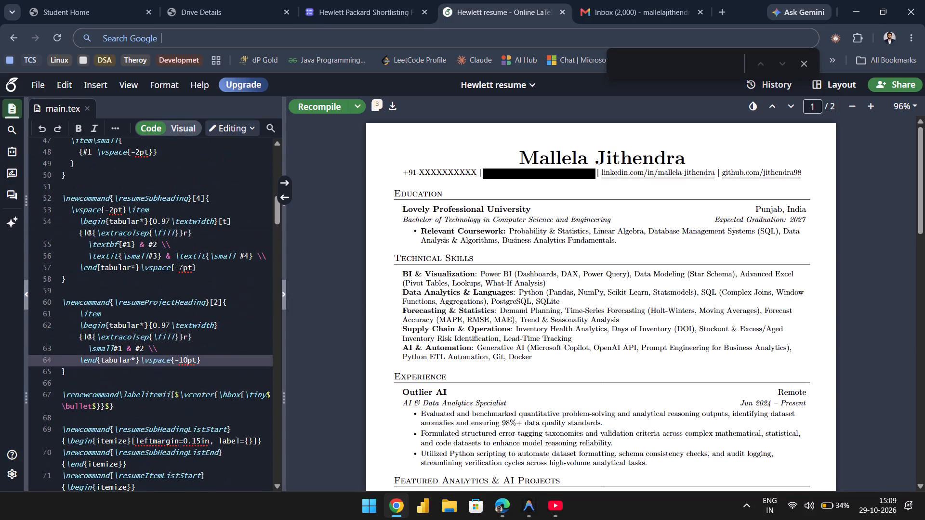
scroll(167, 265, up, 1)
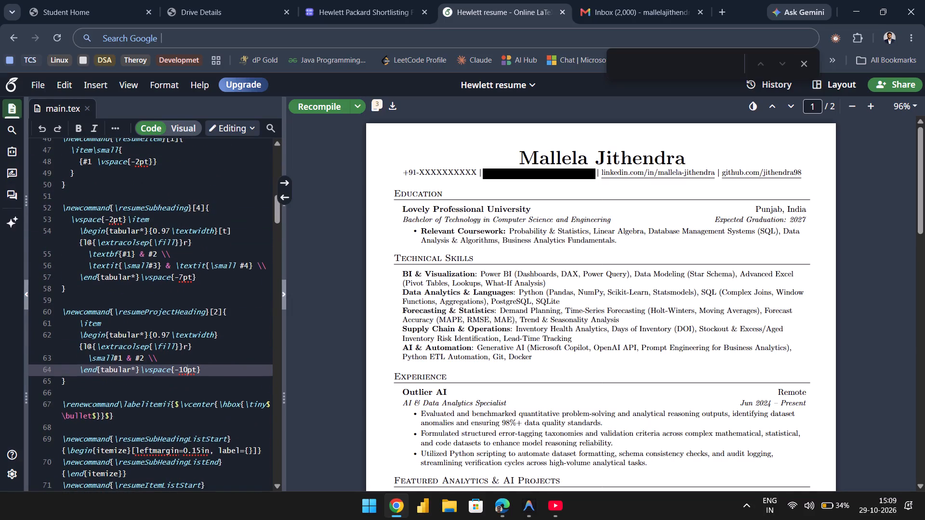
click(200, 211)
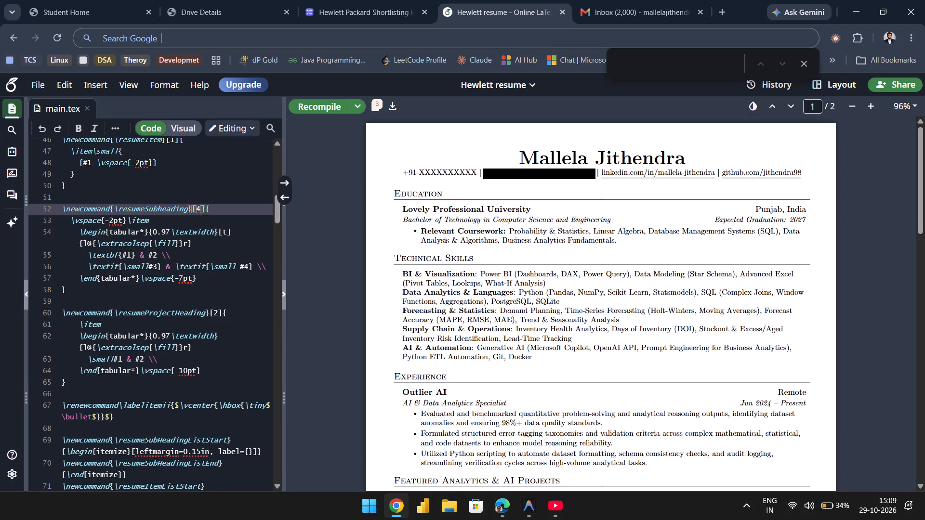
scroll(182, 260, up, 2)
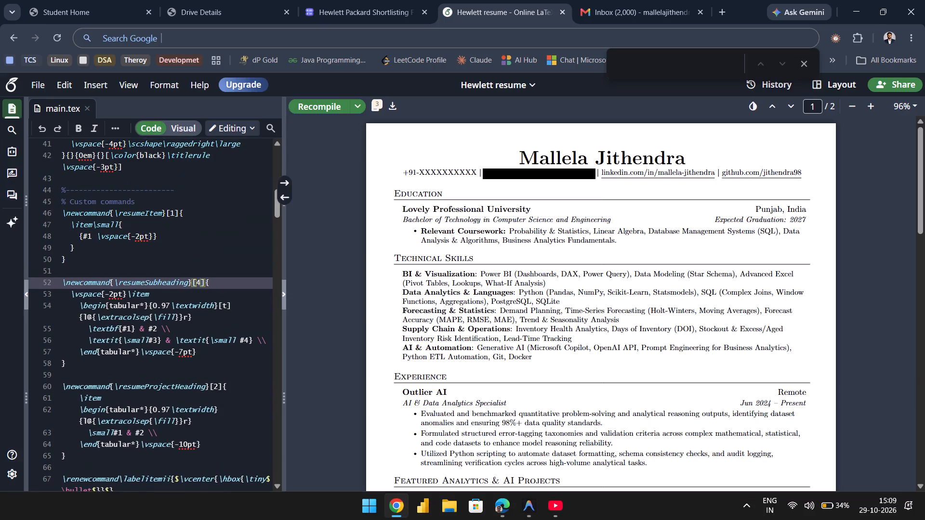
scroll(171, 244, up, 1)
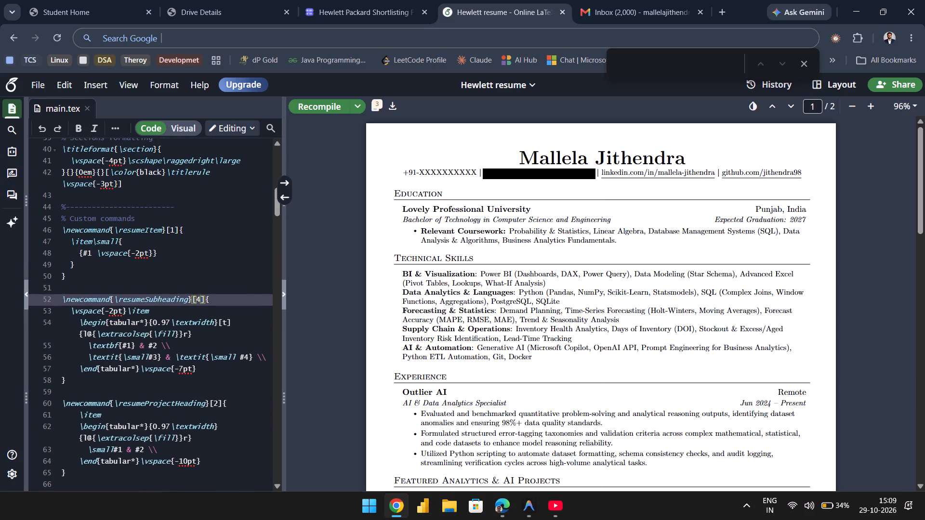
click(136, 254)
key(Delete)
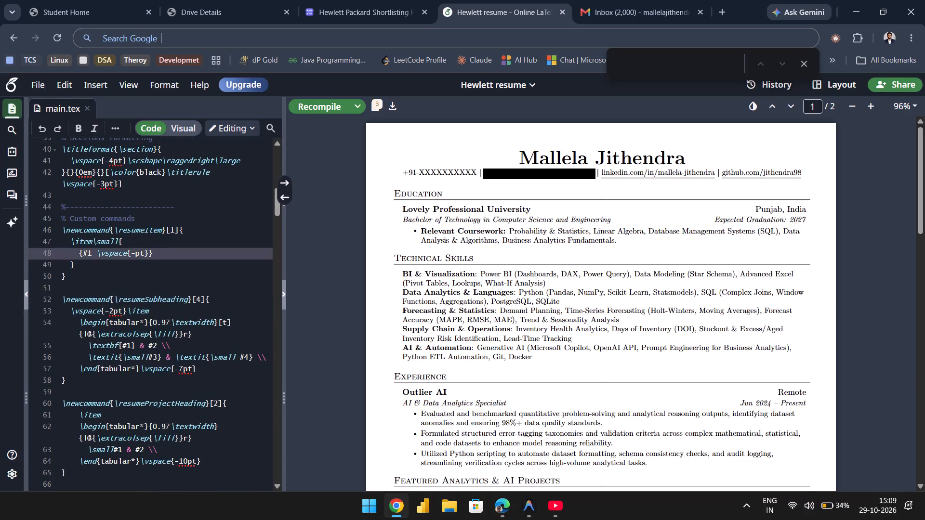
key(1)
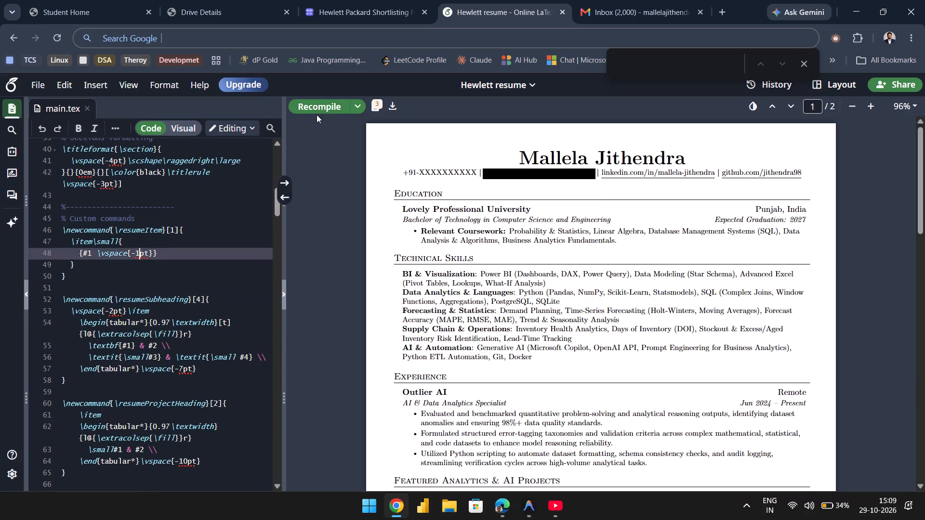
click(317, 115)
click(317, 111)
Set the vspace in the resumeItem command to -5pt and recompile the resume.
scroll(209, 211, up, 1)
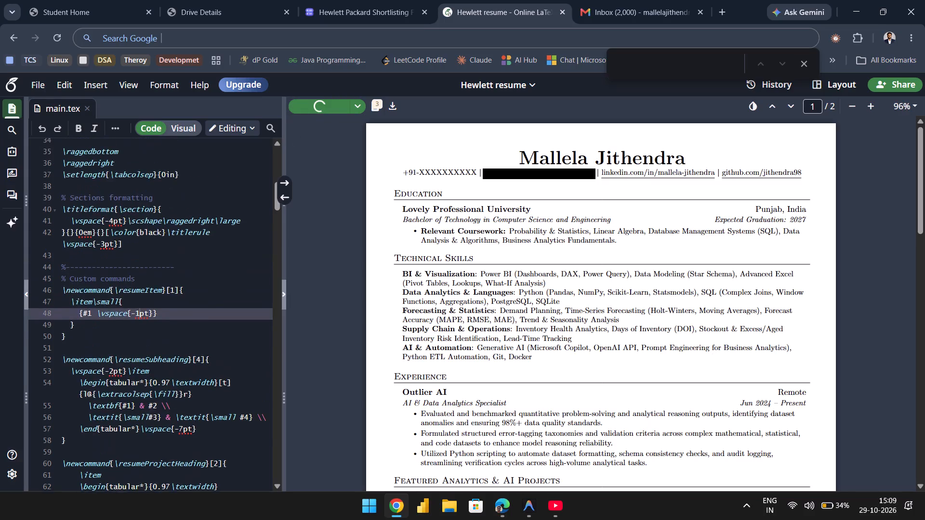
scroll(209, 211, up, 3)
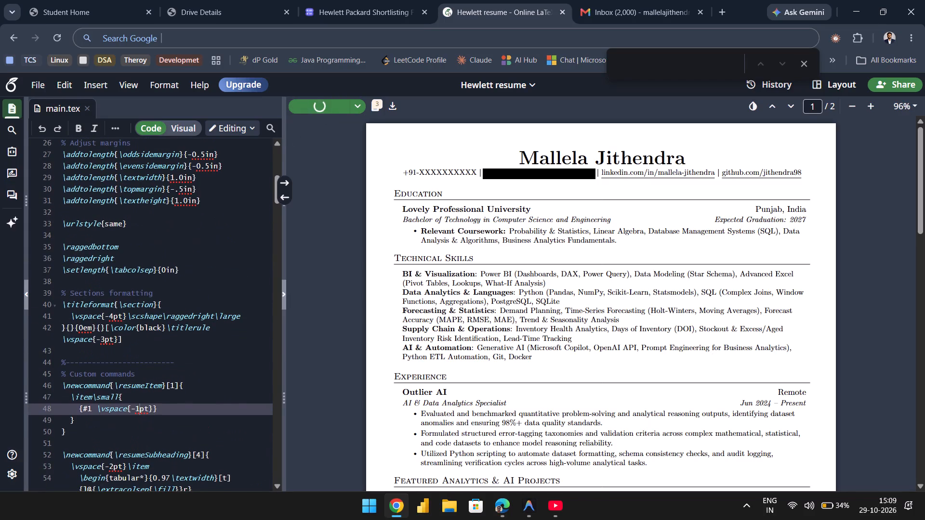
scroll(209, 211, up, 1)
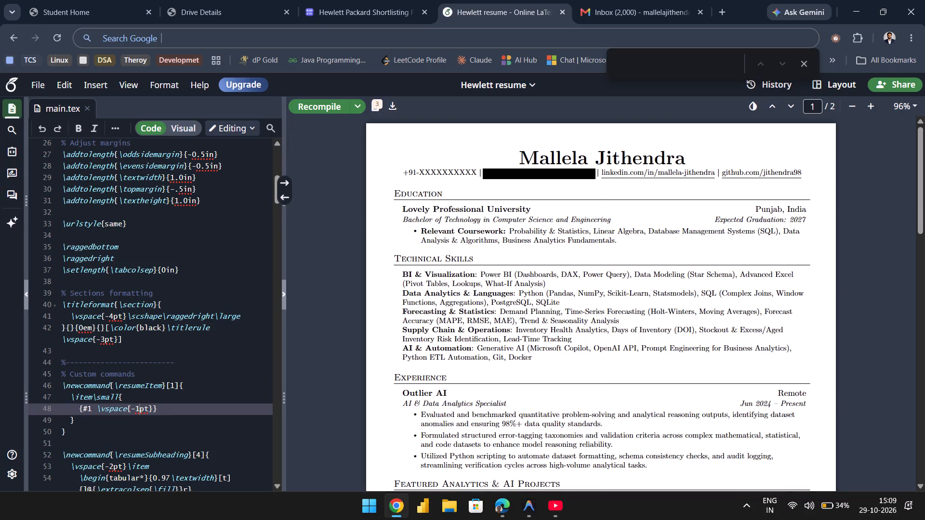
click(138, 404)
key(Delete)
key(5)
click(335, 110)
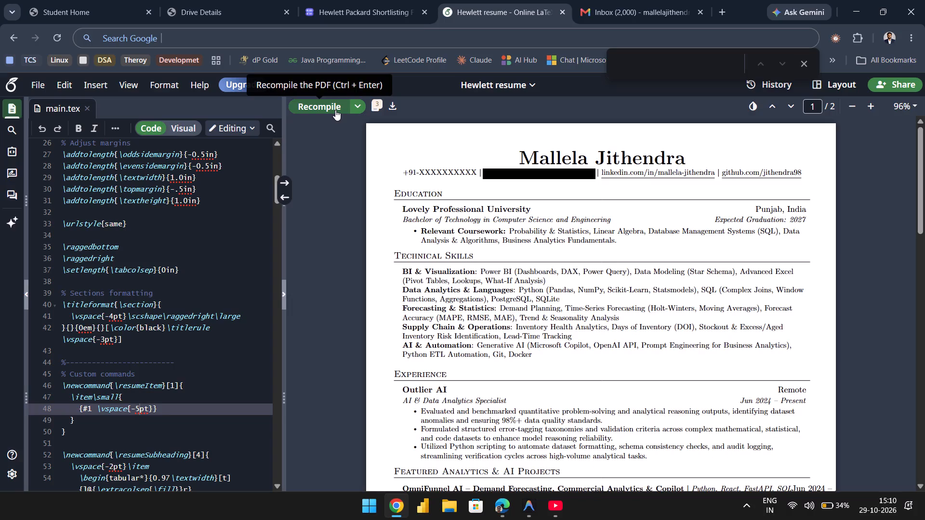
Examine the recompiled resume's bullet spacing, project entries and the break between the first and second pages.
scroll(393, 297, down, 6)
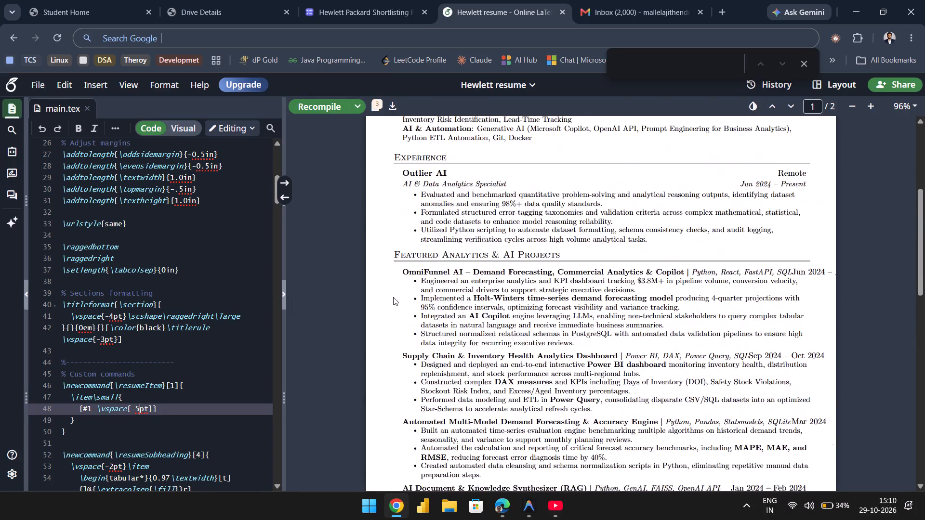
scroll(393, 297, down, 2)
scroll(393, 297, up, 5)
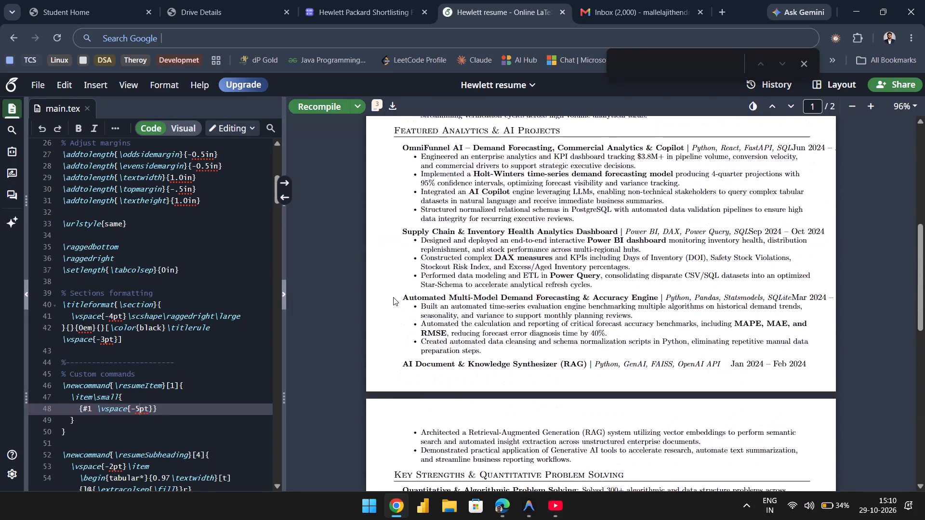
scroll(393, 297, up, 5)
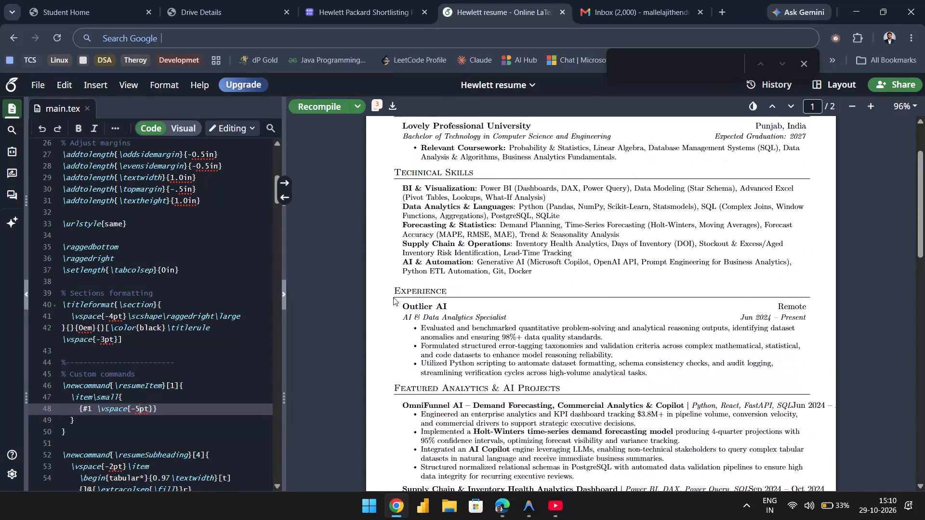
scroll(393, 297, up, 1)
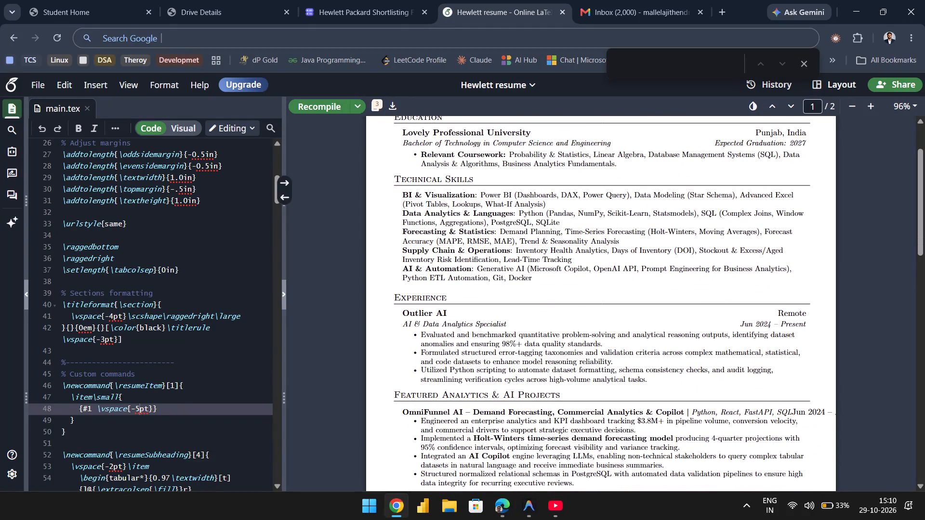
Set the vspace in the resumeItem command to -3pt and recompile the resume.
click(142, 407)
key(Left)
key(BackSpace)
key(3)
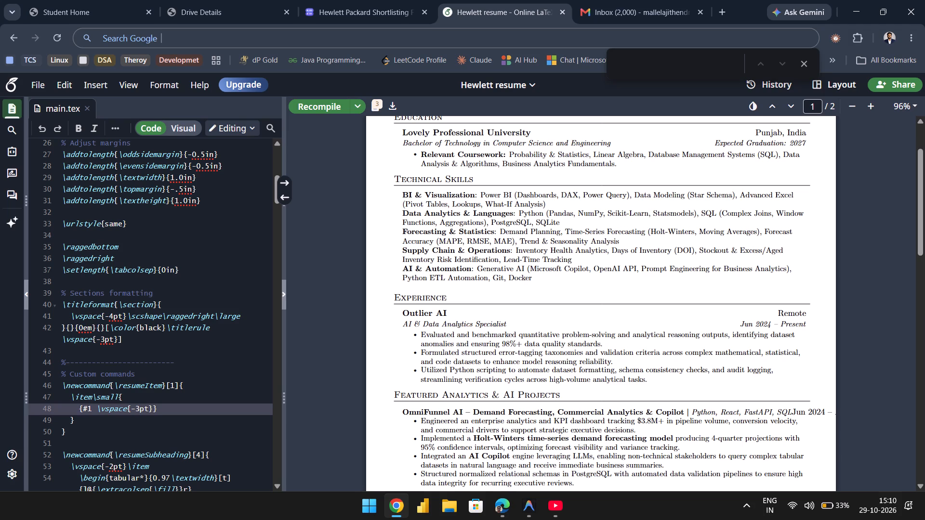
click(333, 108)
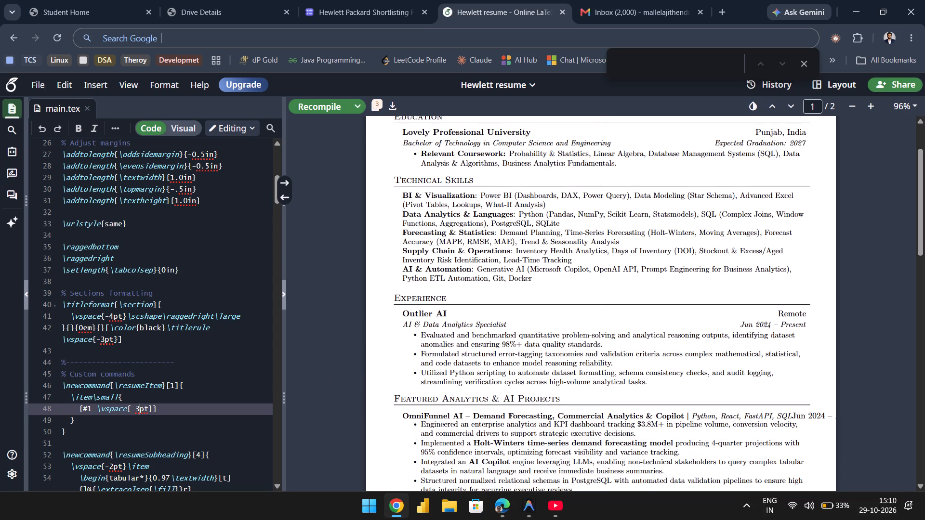
Set the opening vspace of the resumeSubheading command to -1pt and recompile the resume.
scroll(170, 383, up, 1)
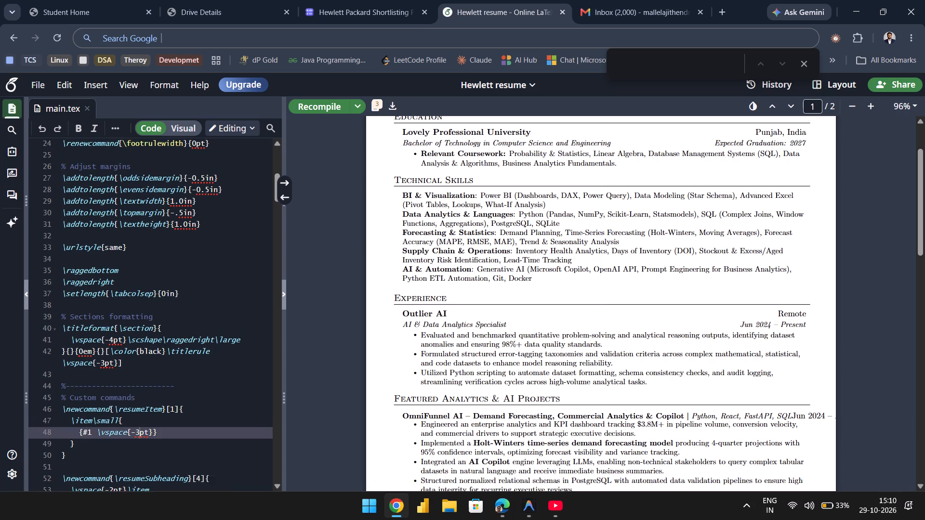
scroll(170, 383, up, 1)
scroll(187, 286, up, 1)
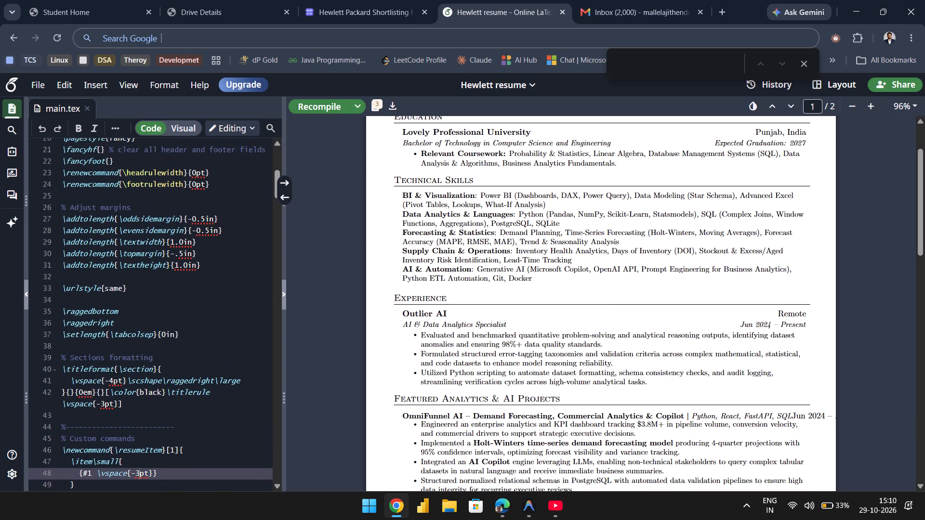
scroll(187, 286, up, 2)
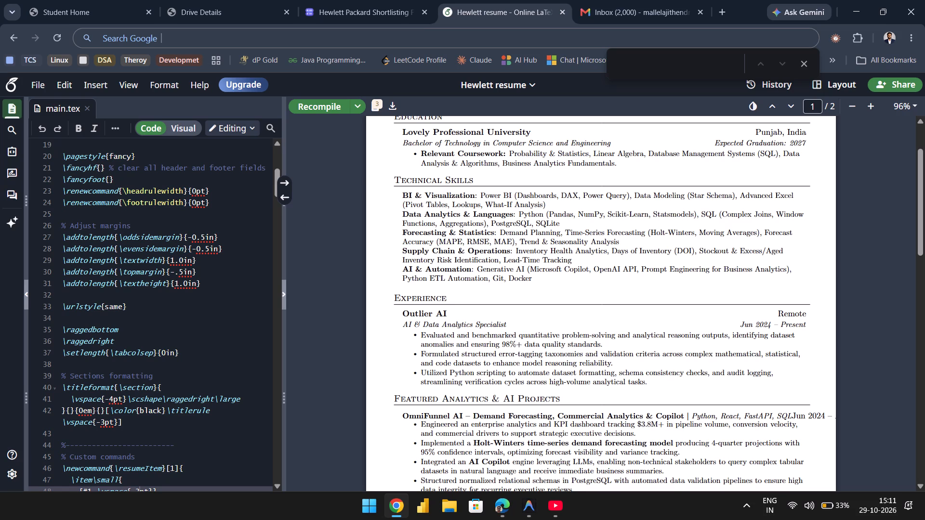
scroll(181, 290, down, 1)
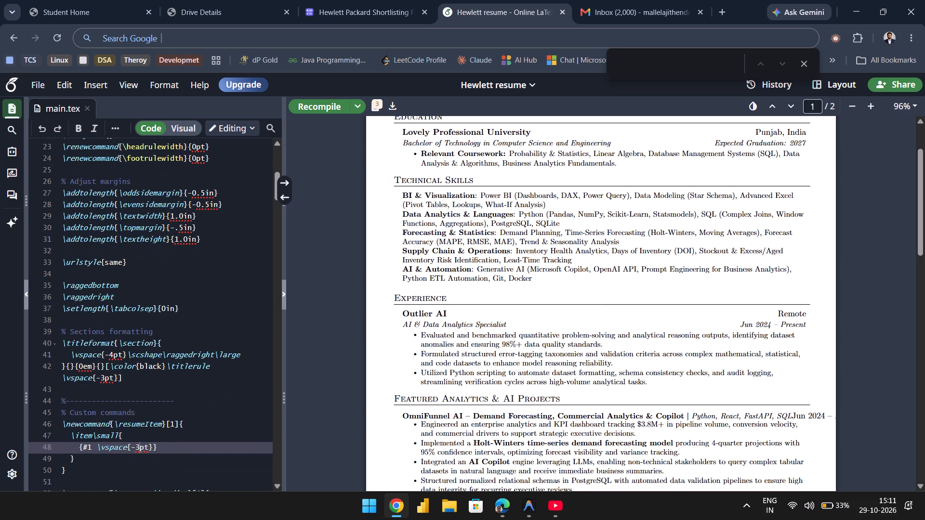
scroll(169, 307, up, 1)
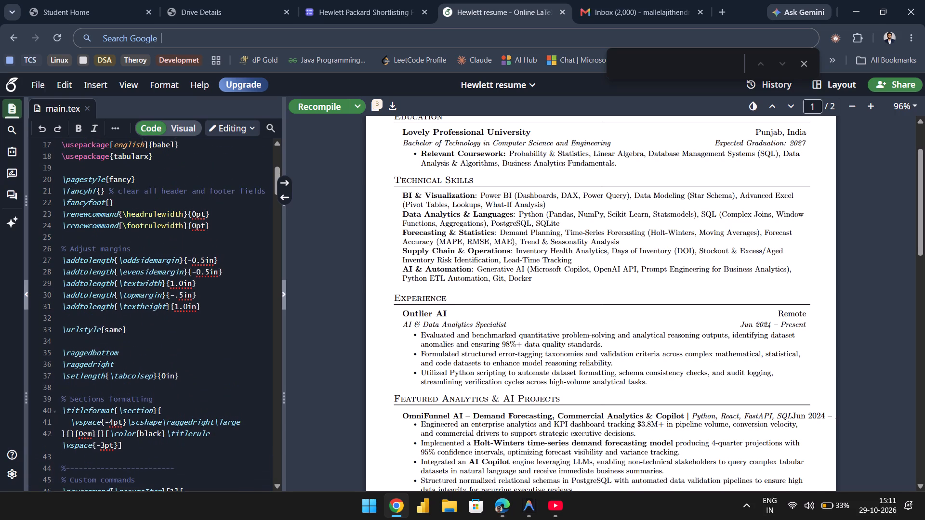
scroll(169, 307, up, 1)
scroll(169, 307, down, 1)
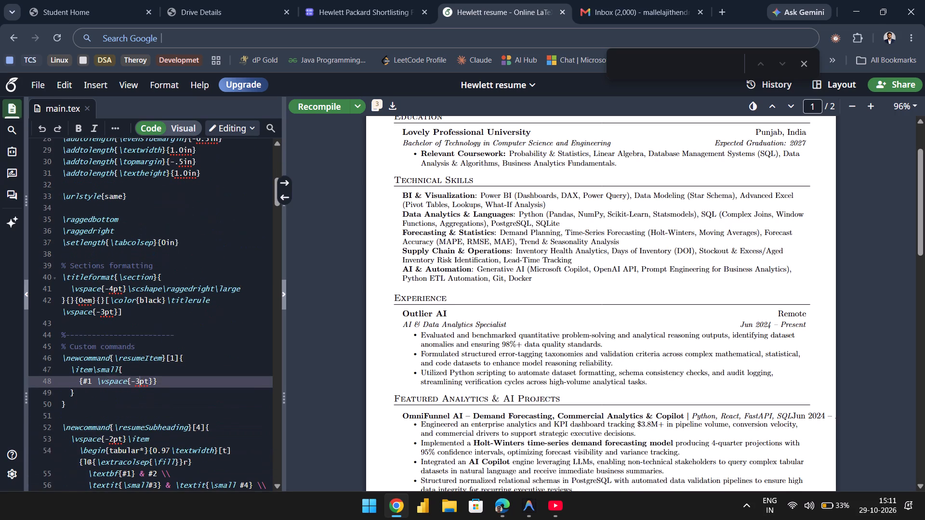
scroll(169, 307, down, 1)
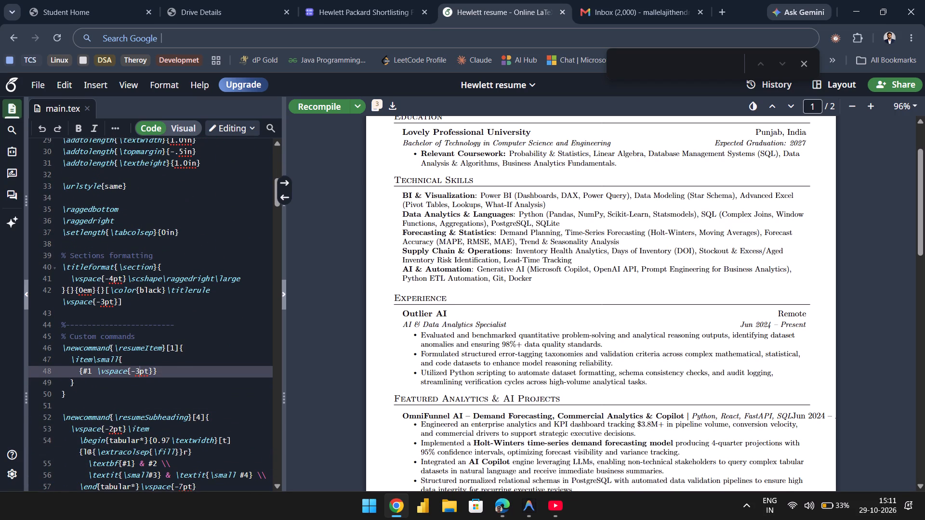
scroll(121, 312, down, 1)
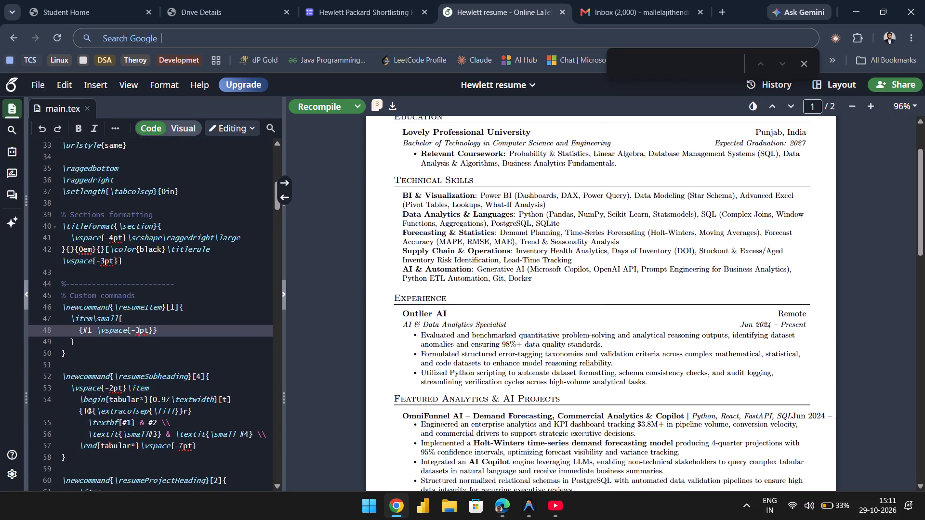
scroll(121, 312, down, 1)
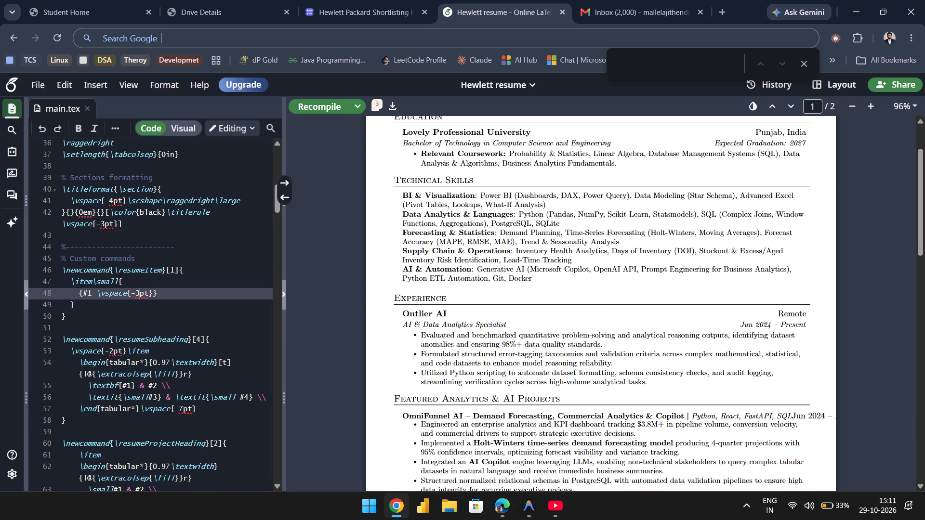
click(115, 349)
key(BackSpace)
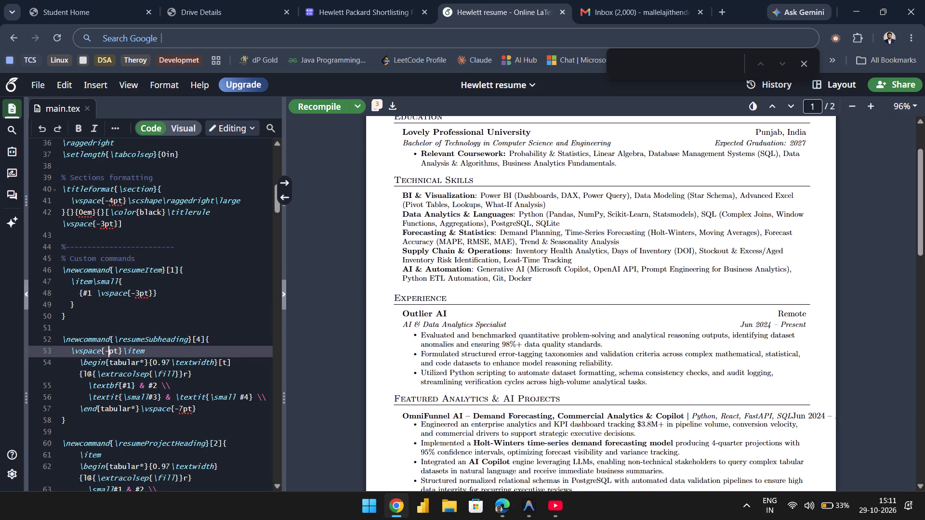
key(1)
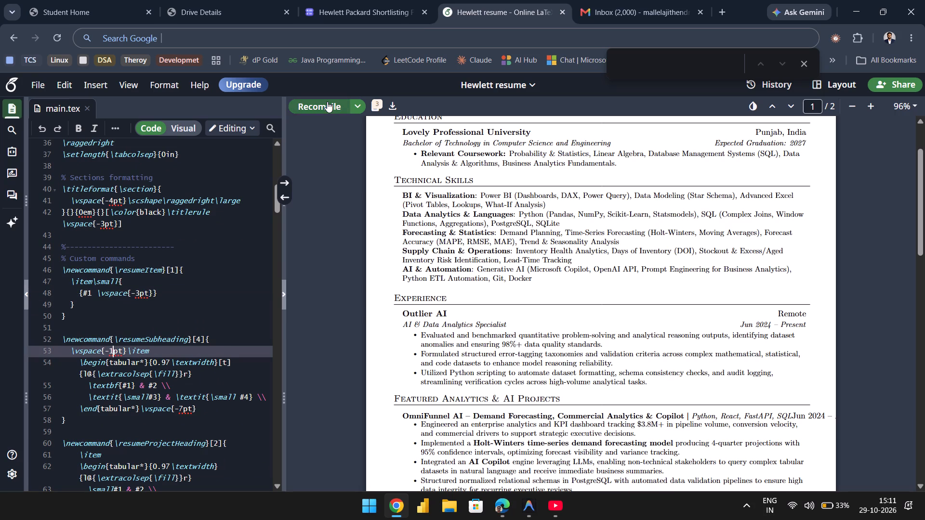
click(327, 102)
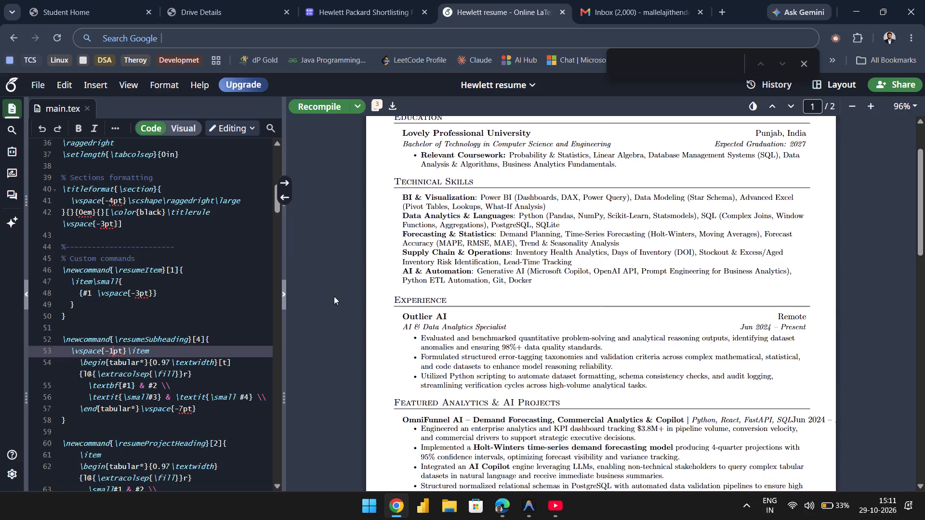
Examine both pages of the recompiled resume, checking section spacing, the page break and the closing Key Strengths section.
scroll(412, 390, down, 2)
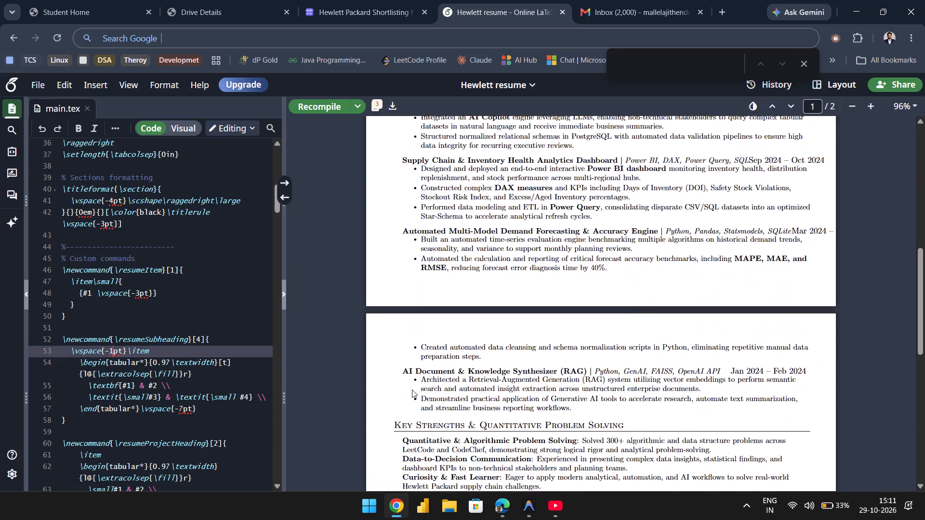
scroll(412, 390, down, 4)
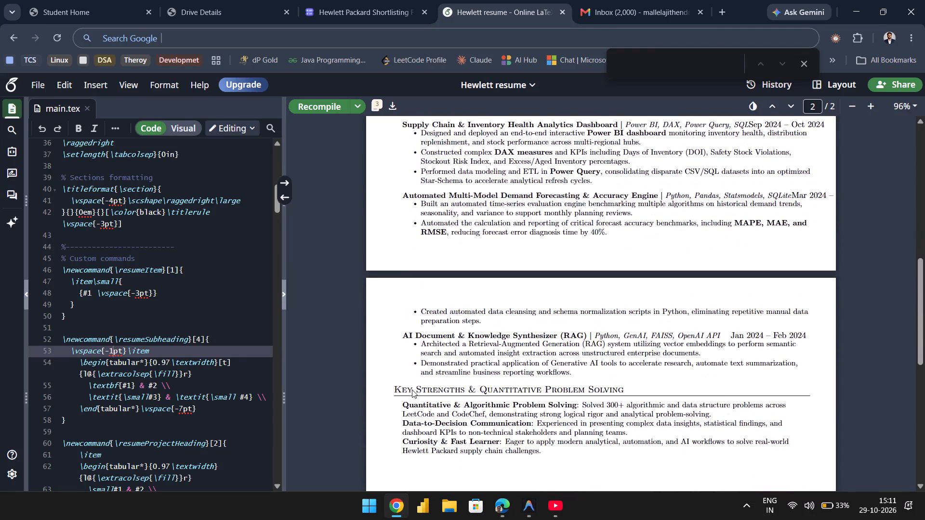
scroll(412, 390, up, 3)
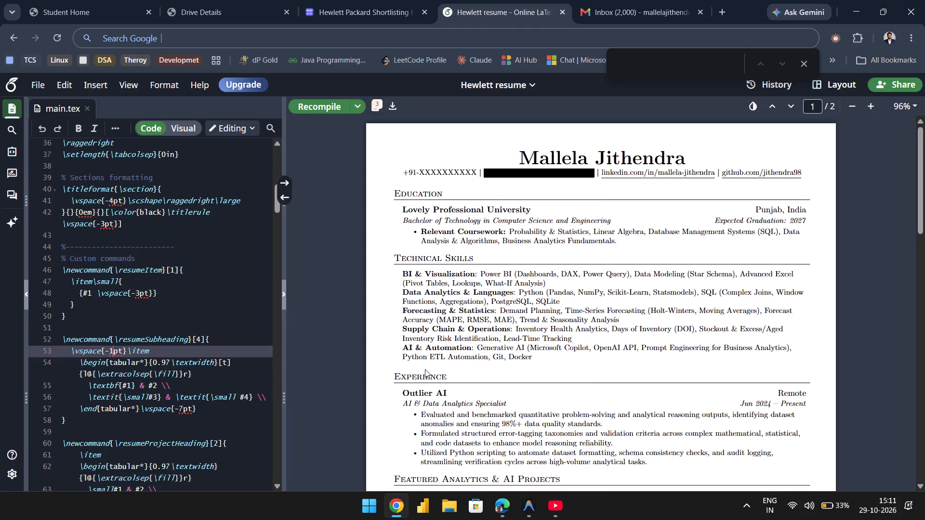
scroll(597, 241, down, 3)
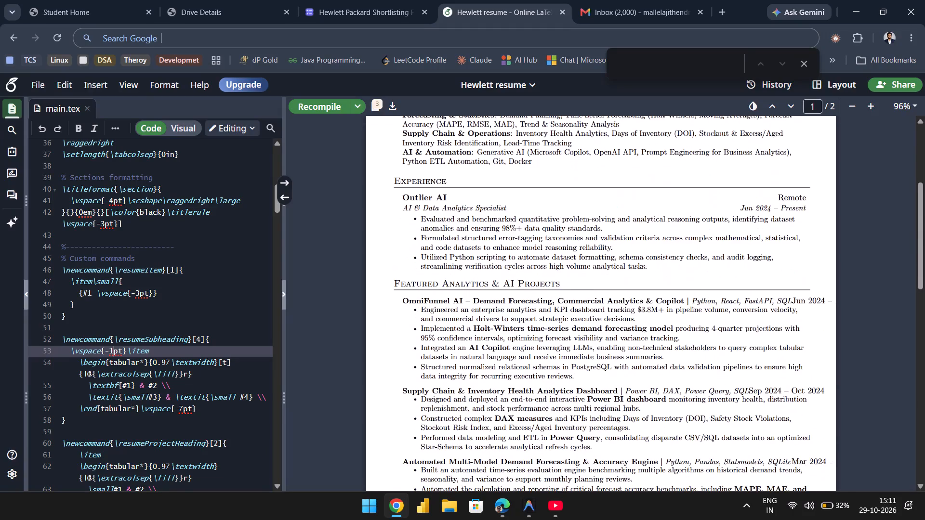
scroll(597, 241, down, 3)
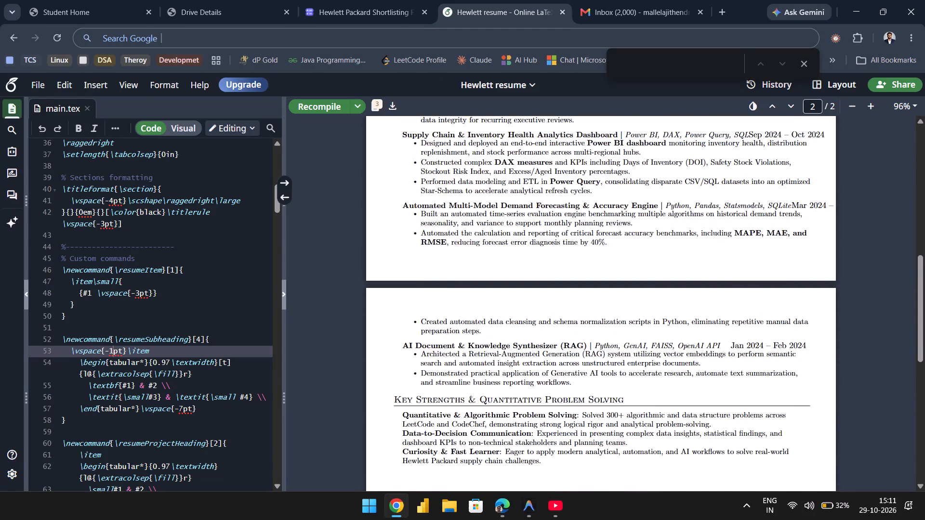
scroll(597, 241, down, 1)
Jump from the preview's Key Strengths & Quantitative Problem Solving entries to their LaTeX source and view that section's code.
drag(544, 461, 449, 423)
double_click(449, 423)
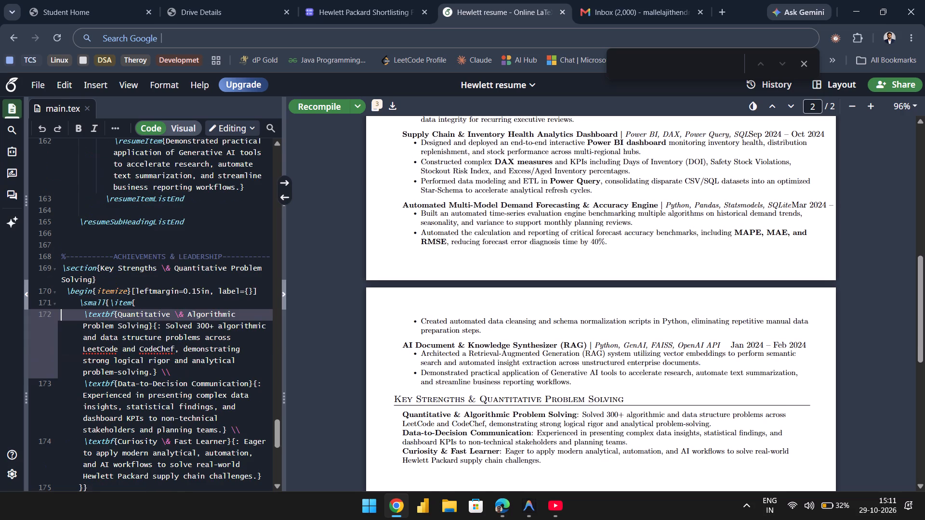
scroll(189, 434, down, 1)
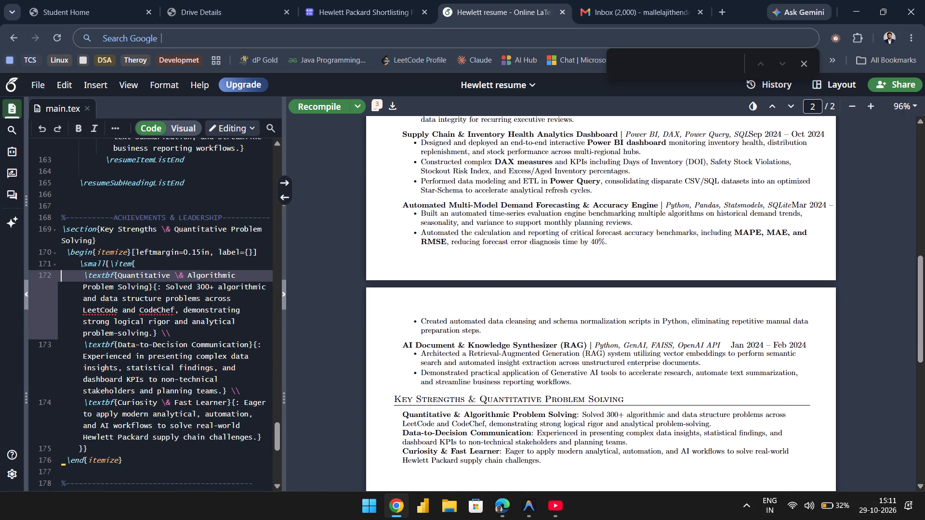
Comment out the entire Key Strengths & Quantitative Problem Solving section in main.tex, from its section heading through the end of its itemize block.
drag(124, 458, 79, 318)
click(79, 318)
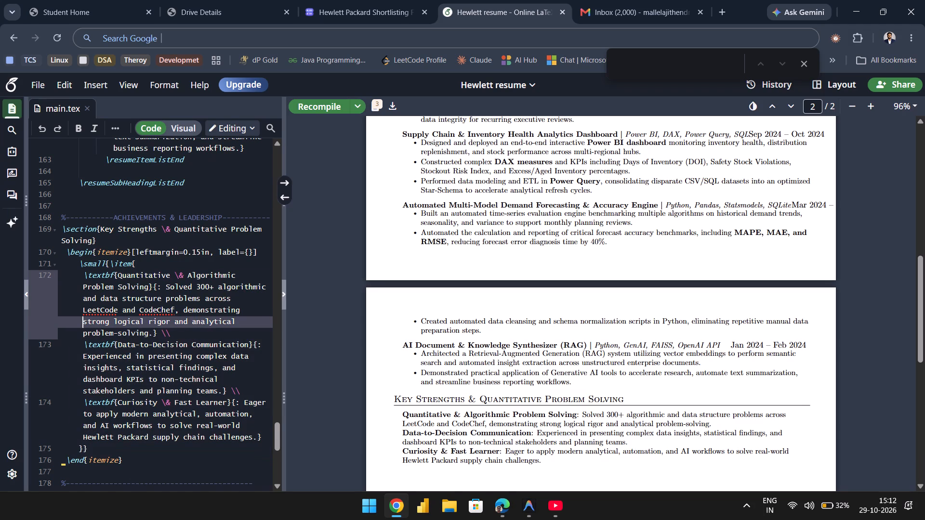
click(88, 233)
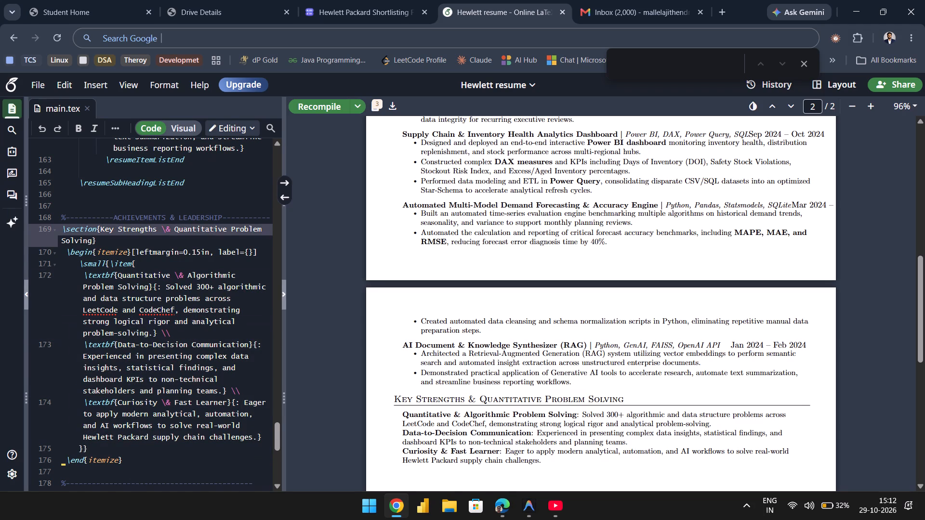
drag(61, 228, 127, 442)
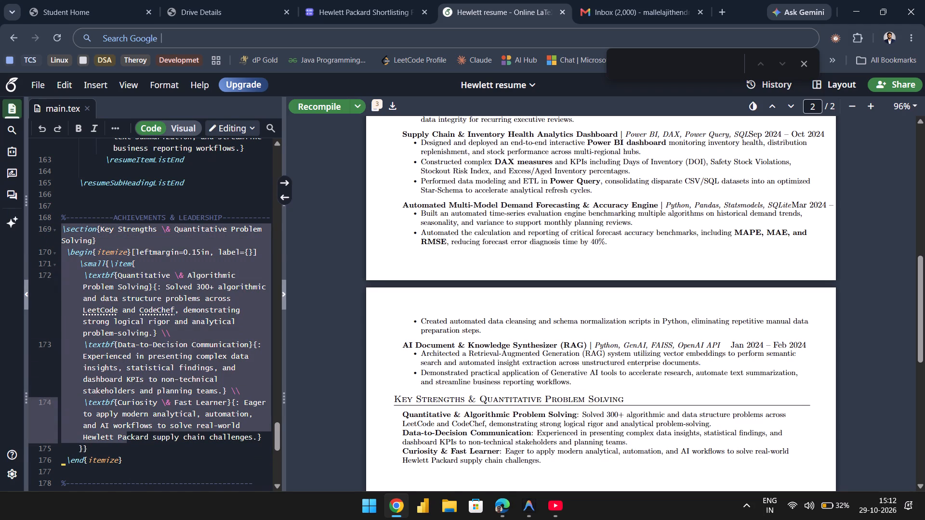
drag(127, 442, 134, 446)
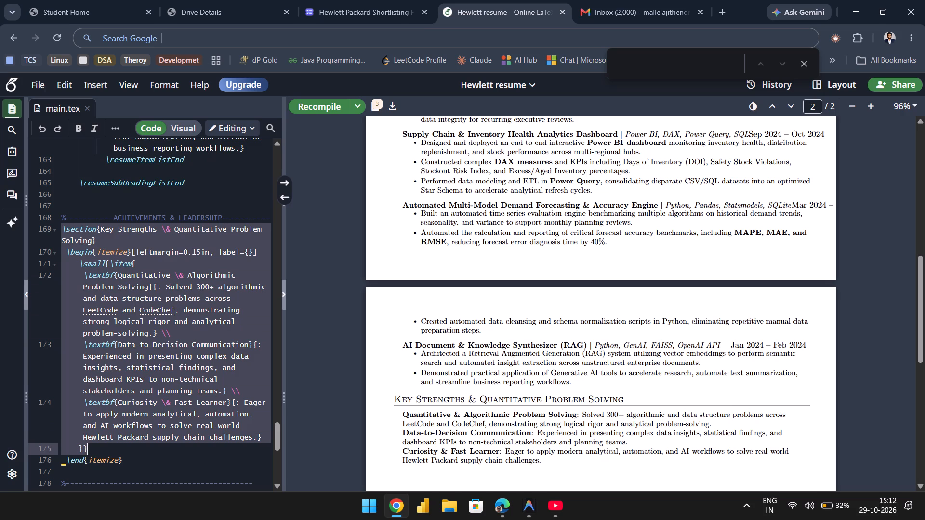
drag(134, 446, 142, 457)
key(ctrl+slash)
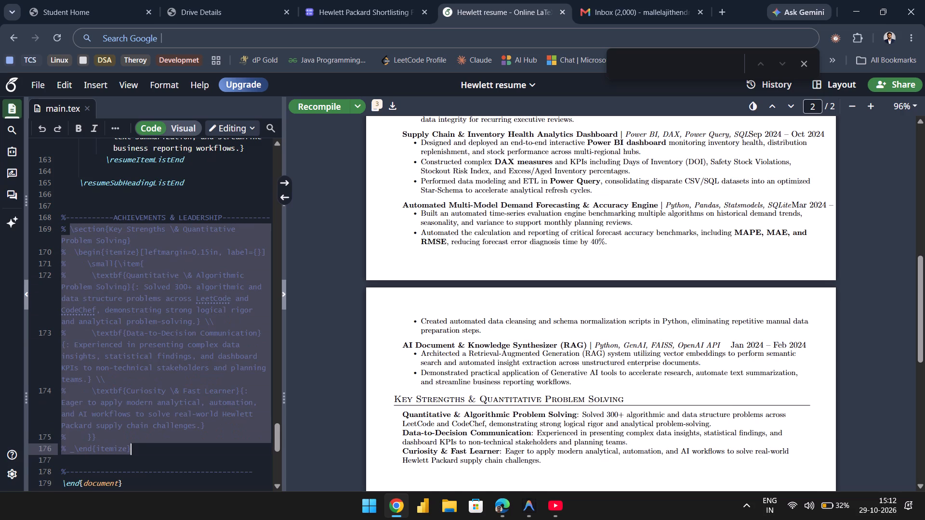
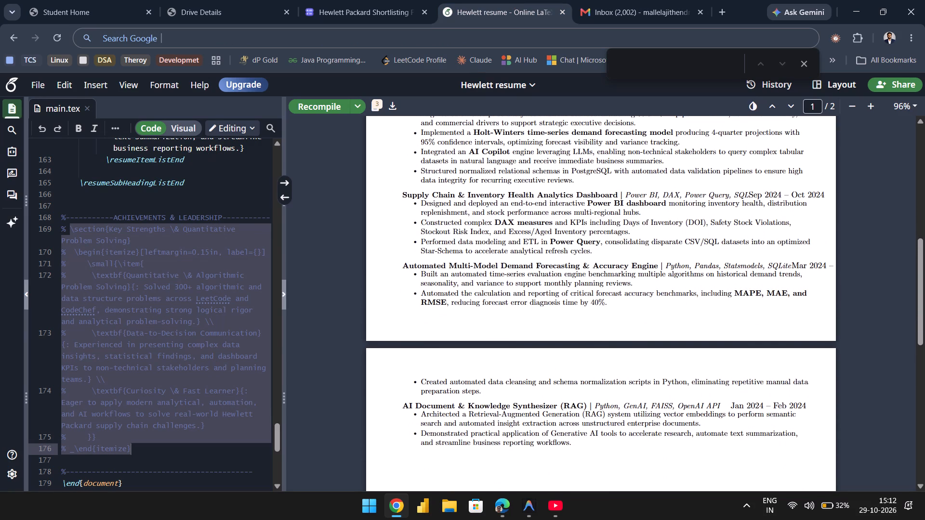
Jump from the preview's AI Document & Knowledge Synthesizer bullet about applying Generative AI tools to its LaTeX source.
double_click(532, 435)
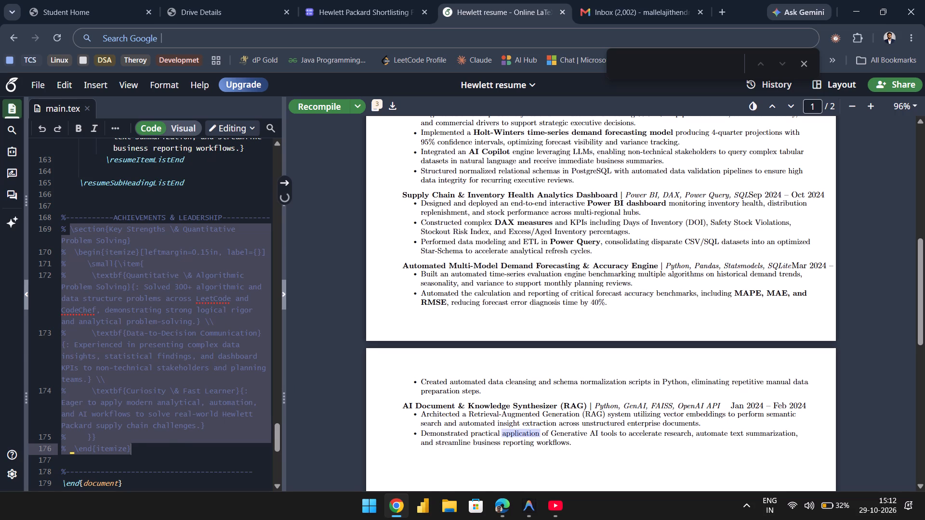
Comment out the whole AI Document & Knowledge Synthesizer (RAG) project block in the LaTeX source and recompile the resume.
scroll(202, 332, up, 1)
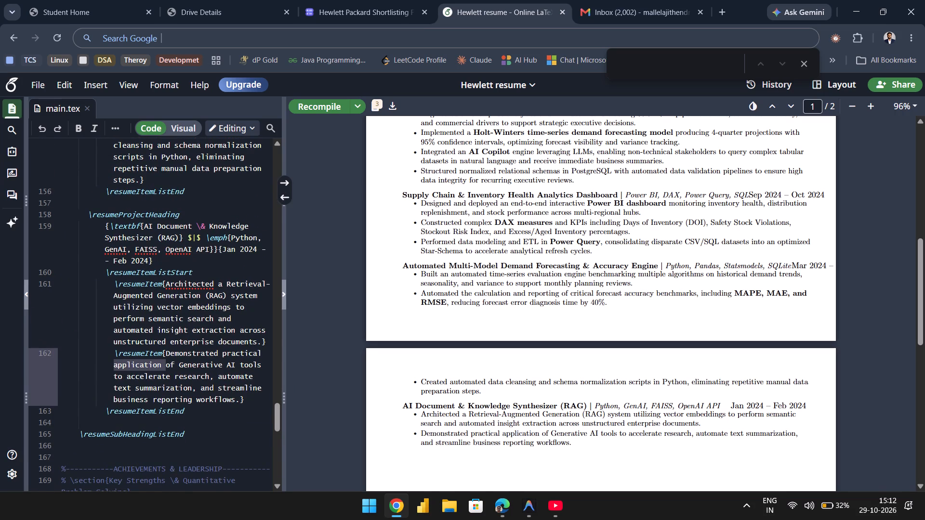
drag(88, 214, 203, 414)
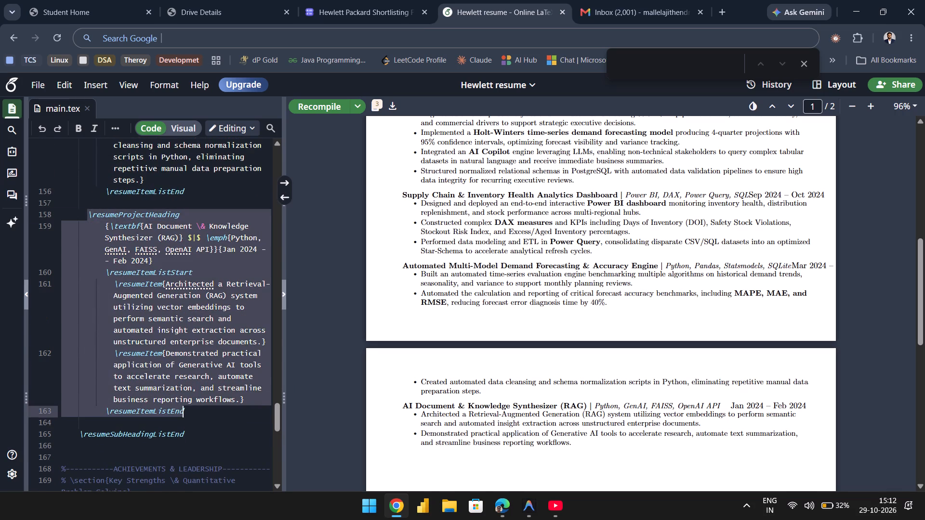
drag(203, 414, 203, 412)
key(ctrl+slash)
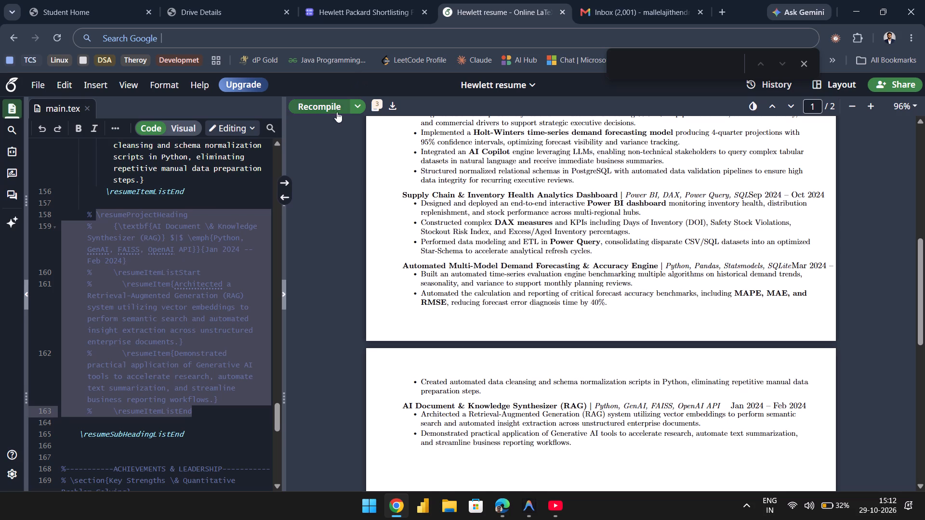
click(337, 104)
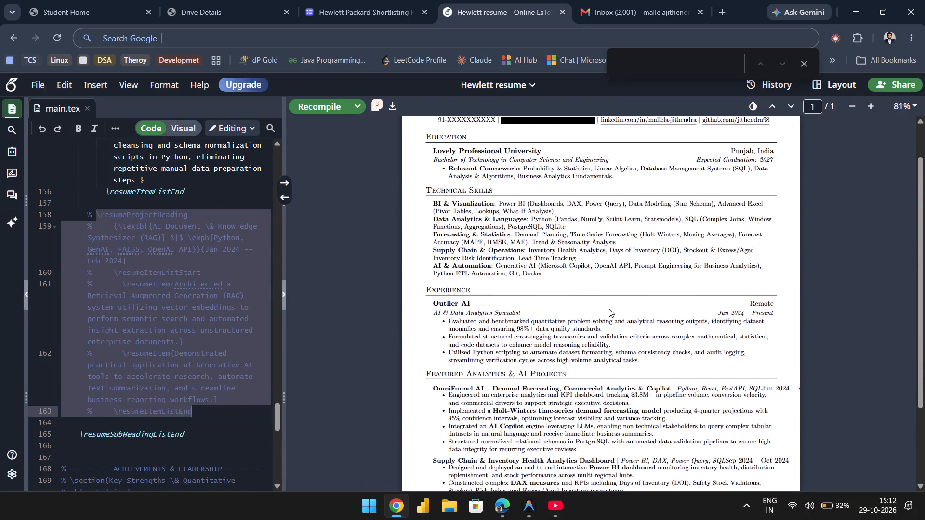
Remove FastAPI from the technologies in the OmniFunnel AI project heading and recompile the resume.
scroll(609, 309, up, 1)
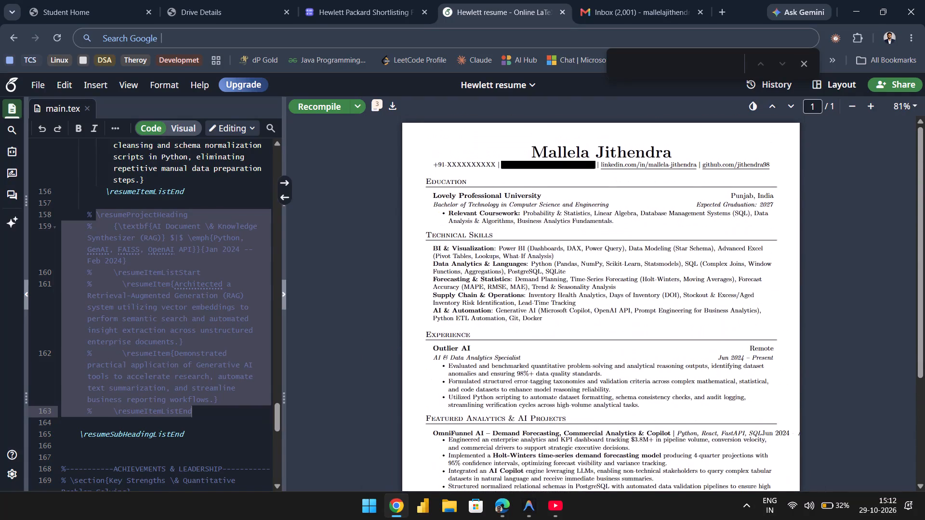
scroll(609, 309, down, 3)
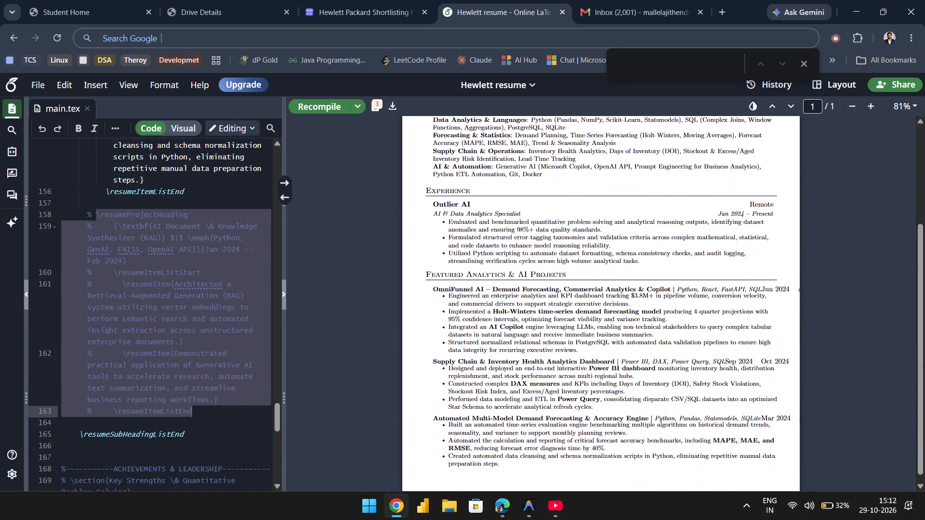
scroll(609, 309, down, 1)
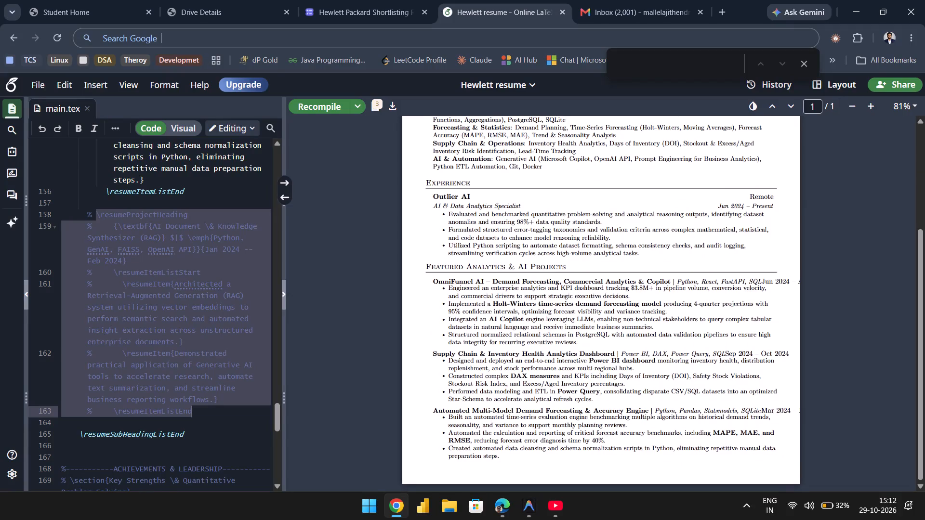
scroll(701, 322, up, 4)
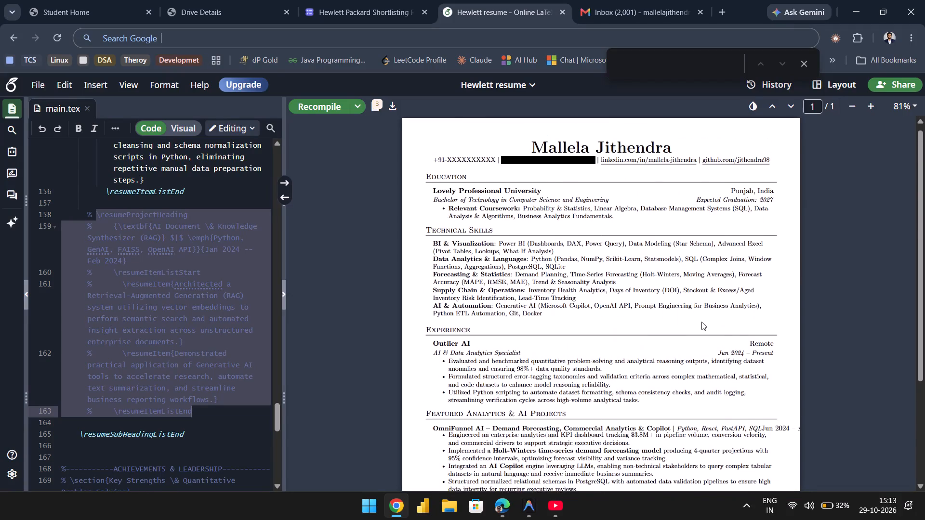
scroll(701, 322, down, 3)
double_click(764, 284)
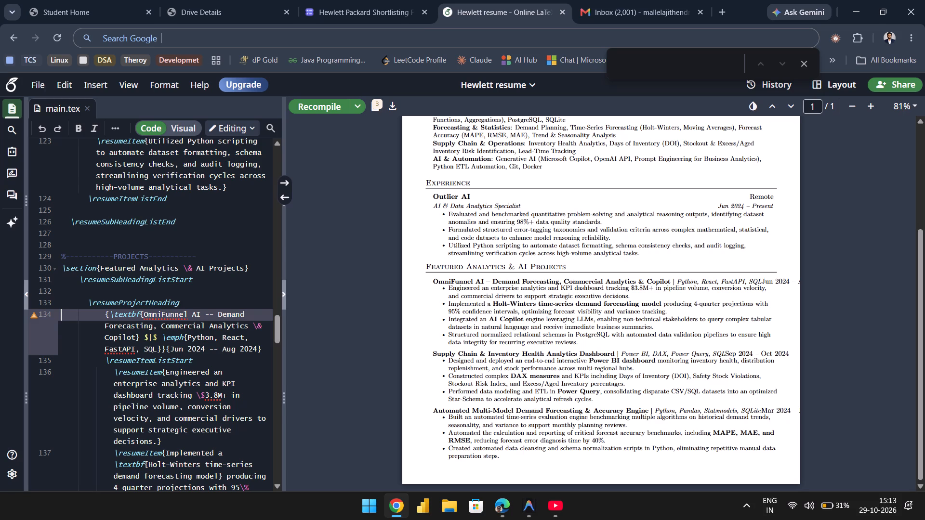
scroll(231, 358, down, 1)
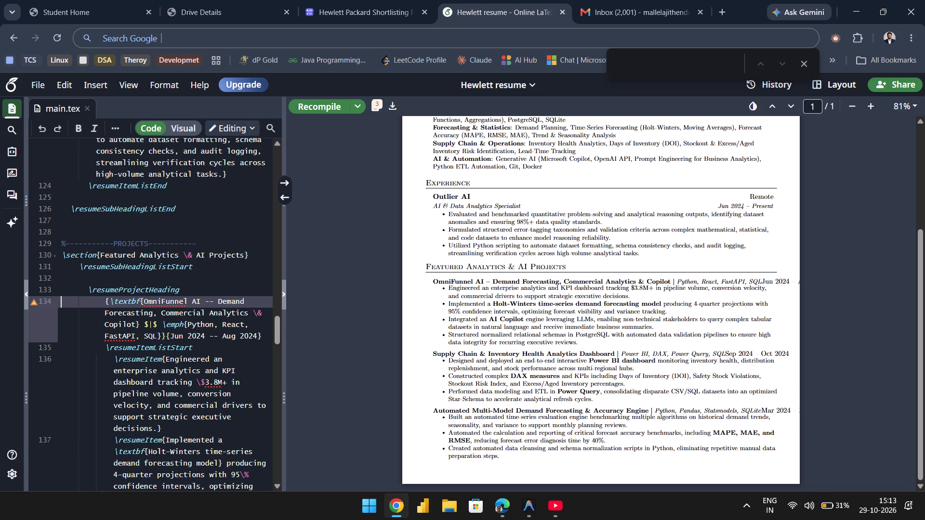
click(134, 331)
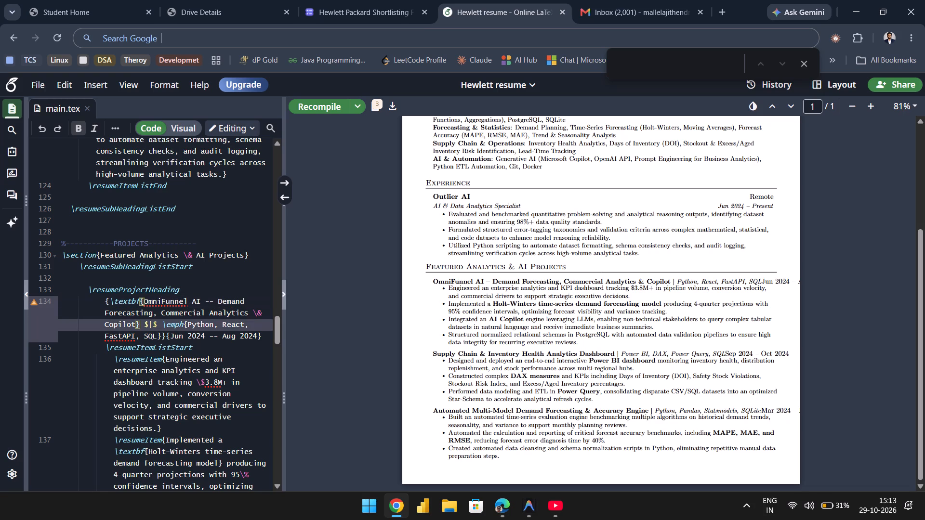
key(Down)
key(Right)
key(BackSpace)
key(BackSpace)
key(BackSpace)
key(BackSpace)
key(BackSpace)
key(BackSpace)
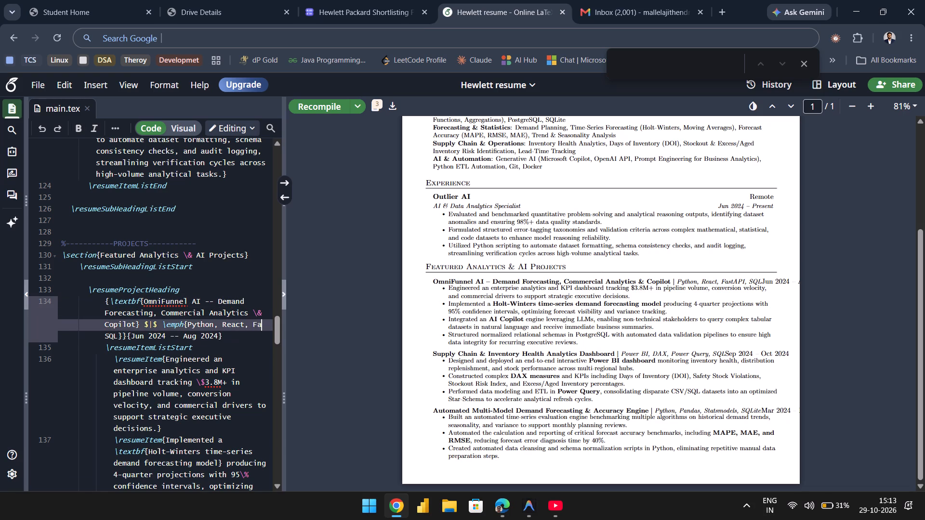
key(BackSpace)
key(BackSpace)
key(BackSpace)
click(306, 107)
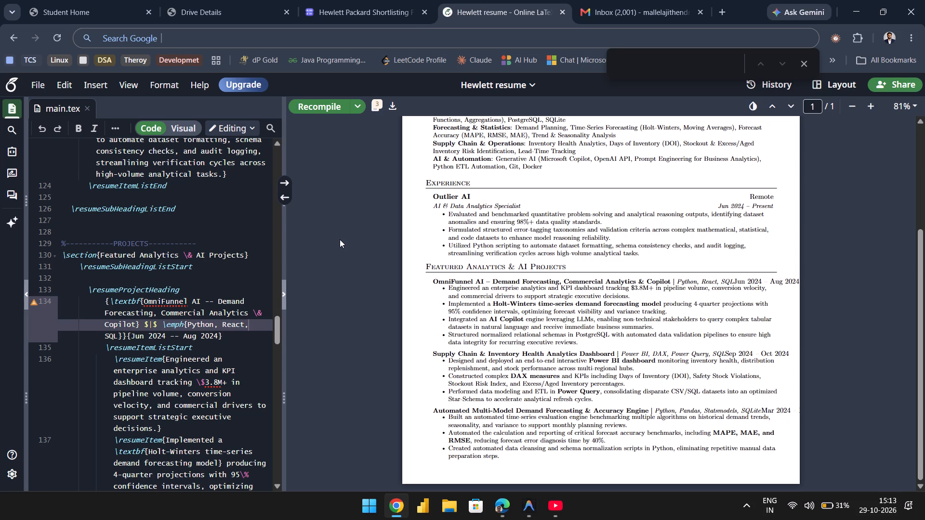
Shorten the Supply Chain & Inventory Health Analytics Dashboard heading by deleting the word Inventory, and recompile the resume.
double_click(707, 351)
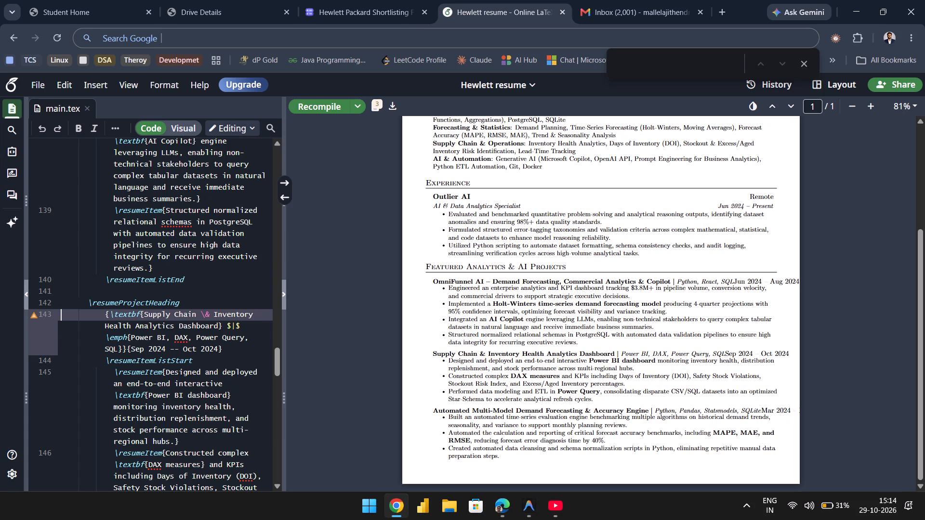
click(214, 319)
key(Delete)
key(Delete)
key(Delete)
key(Delete)
key(Delete)
key(Delete)
key(Delete)
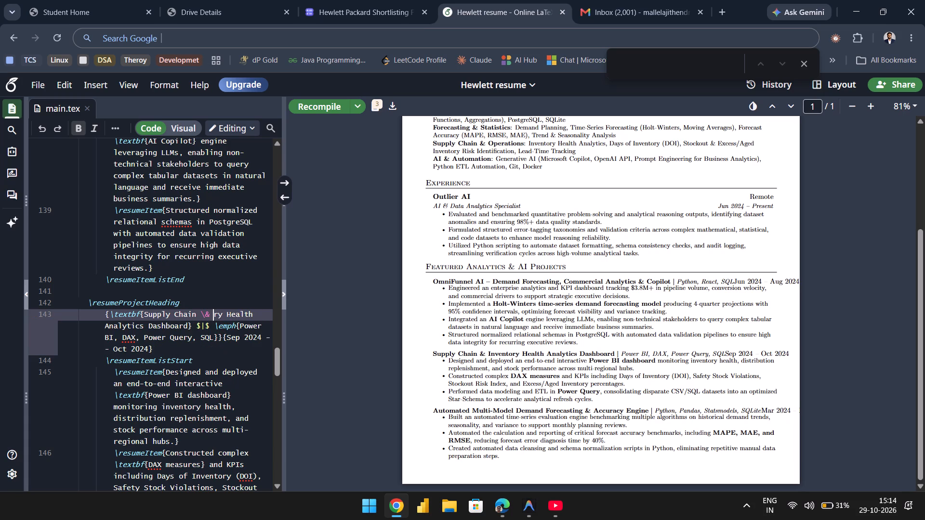
key(Delete)
key(Delete)
click(325, 104)
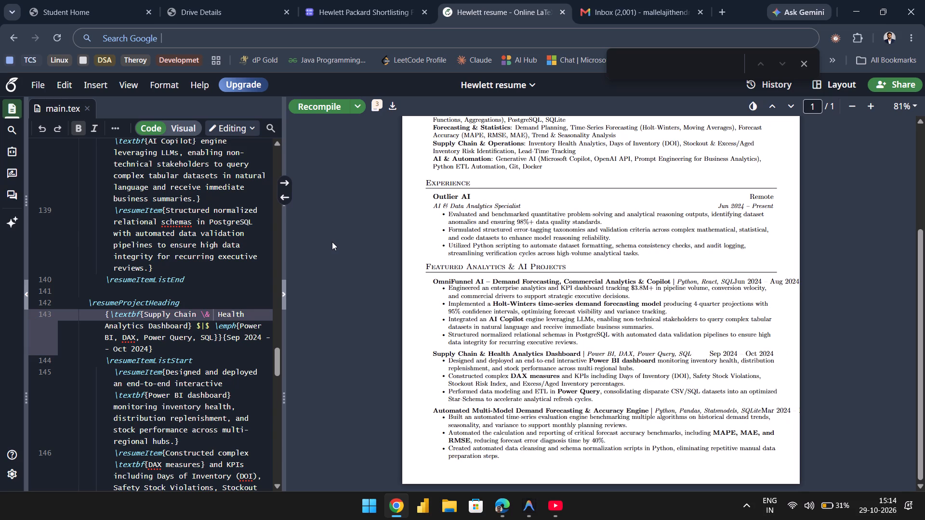
Delete the word Accuracy from the Automated Multi-Model Demand Forecasting project title and recompile the resume.
scroll(358, 355, down, 1)
double_click(437, 409)
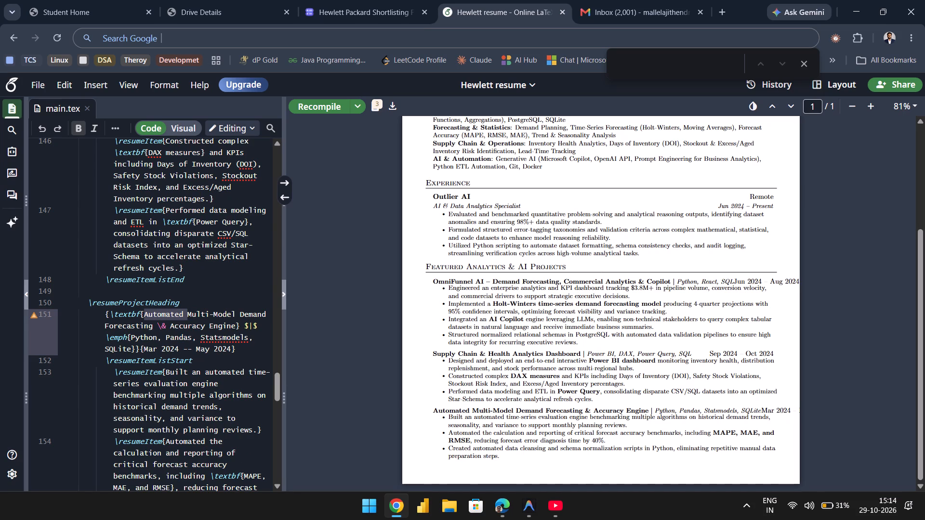
click(187, 330)
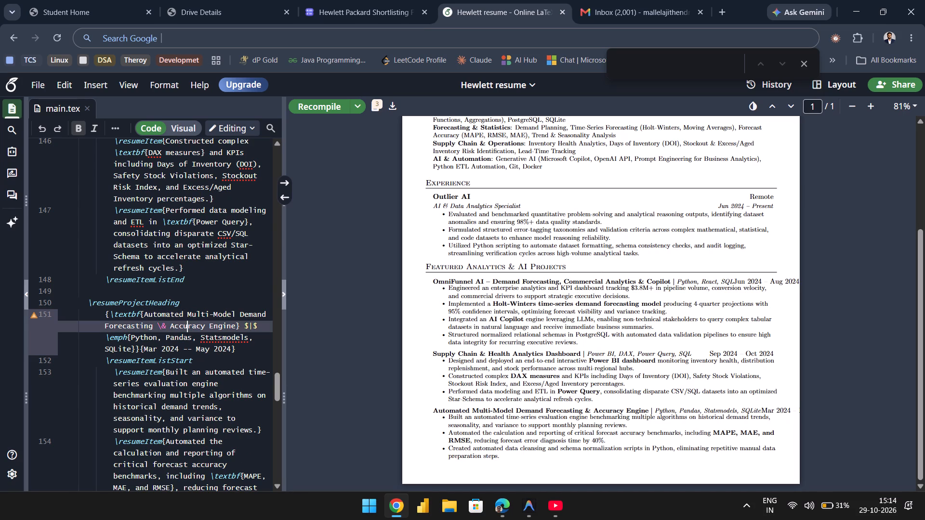
key(Delete)
key(Delete)
key(Delete)
key(Delete)
key(BackSpace)
key(BackSpace)
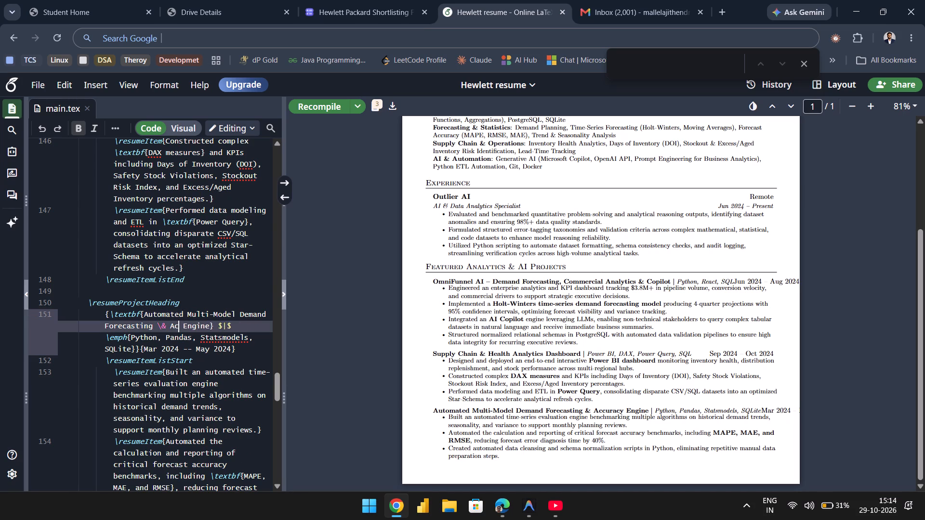
key(BackSpace)
key(BackSpace)
key(BackSpace)
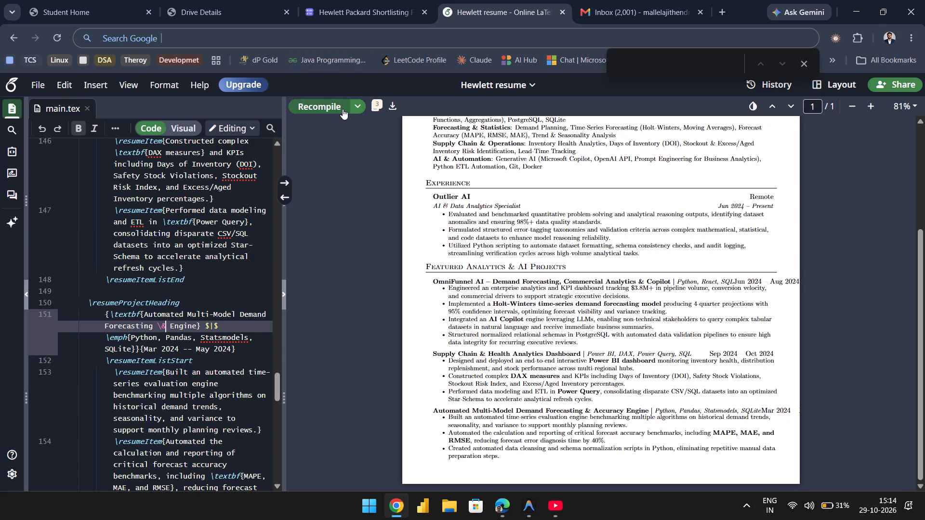
click(343, 109)
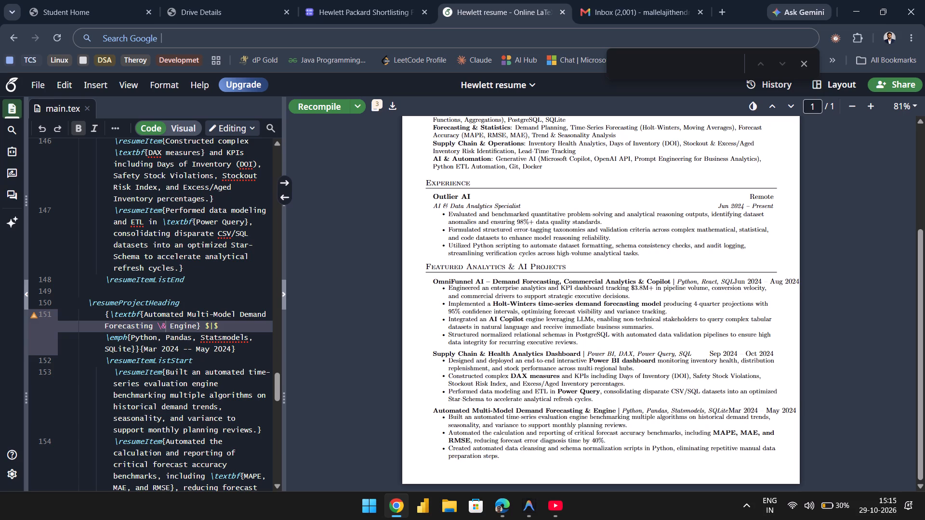
Remove Pandas from the technologies in the Automated Multi-Model Demand Forecasting project heading and recompile the resume.
double_click(669, 413)
click(187, 338)
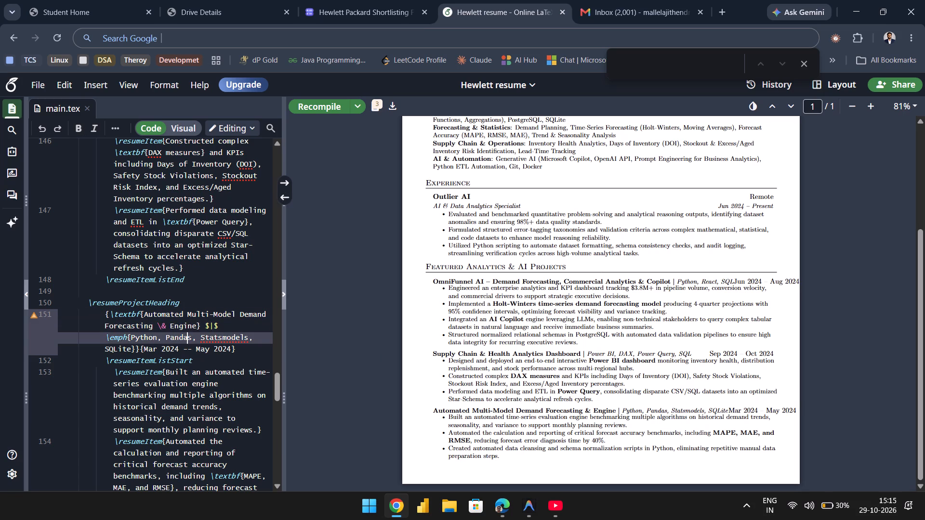
key(ctrl+slash)
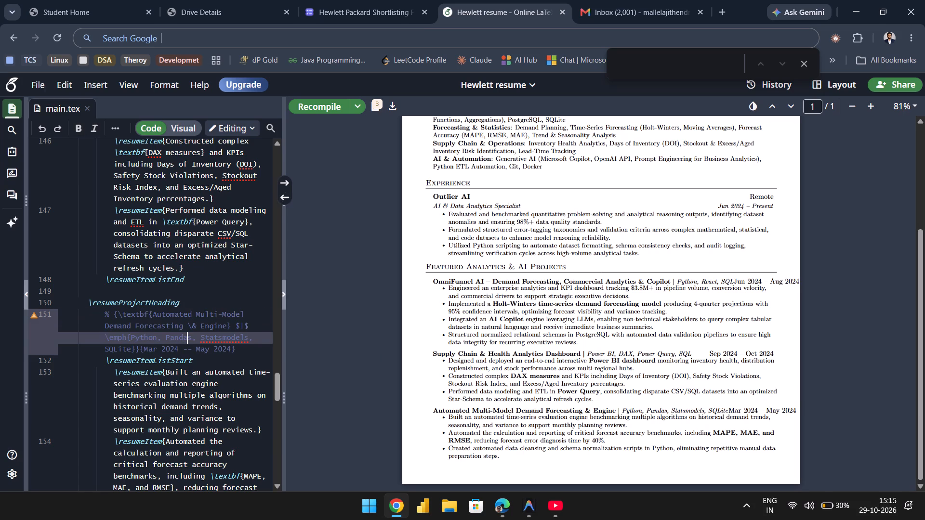
key(ctrl+slash)
click(187, 338)
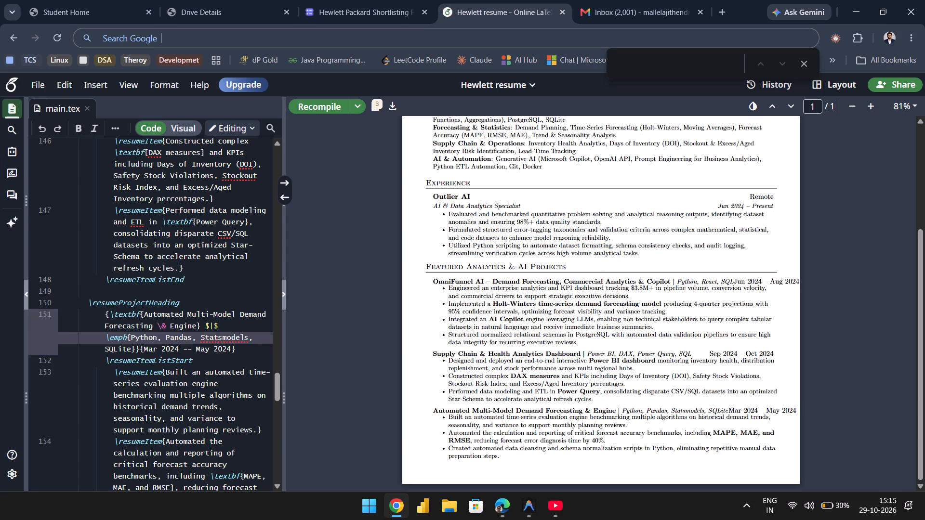
key(Delete)
key(BackSpace)
key(BackSpace)
key(BackSpace)
key(BackSpace)
key(Delete)
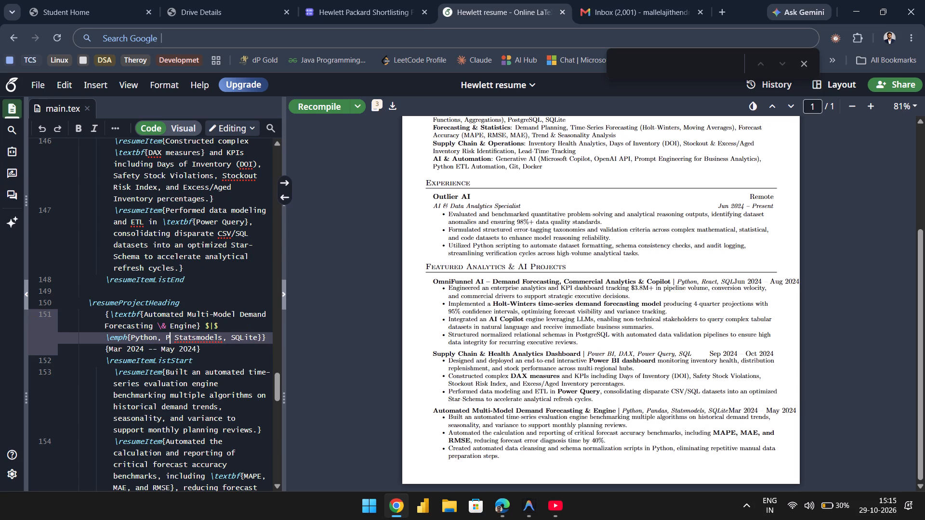
key(BackSpace)
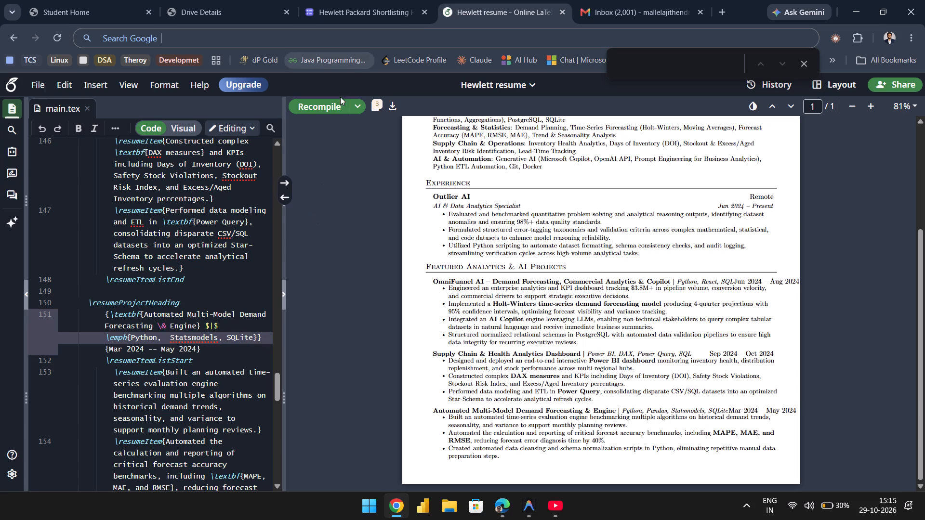
click(339, 108)
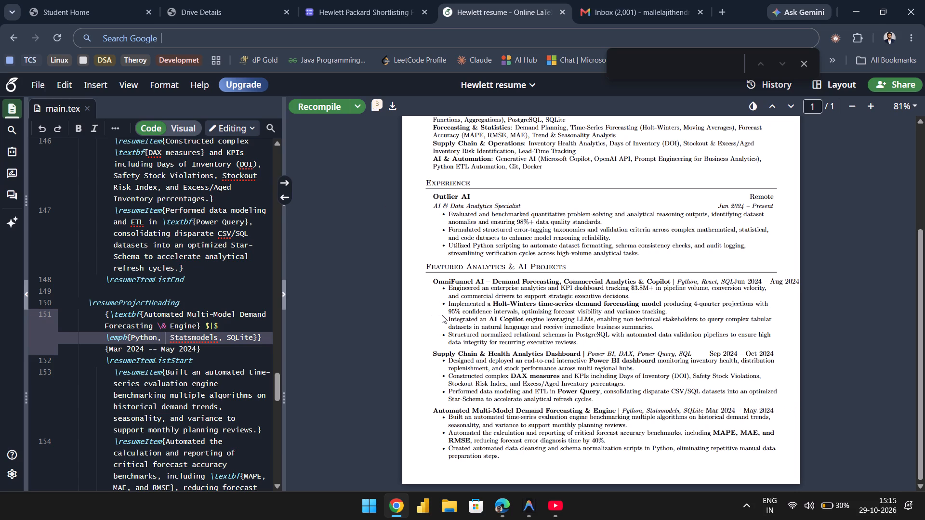
Remove Statsmodels from the technologies in the Automated Multi-Model Demand Forecasting project heading and recompile the resume.
scroll(442, 315, up, 2)
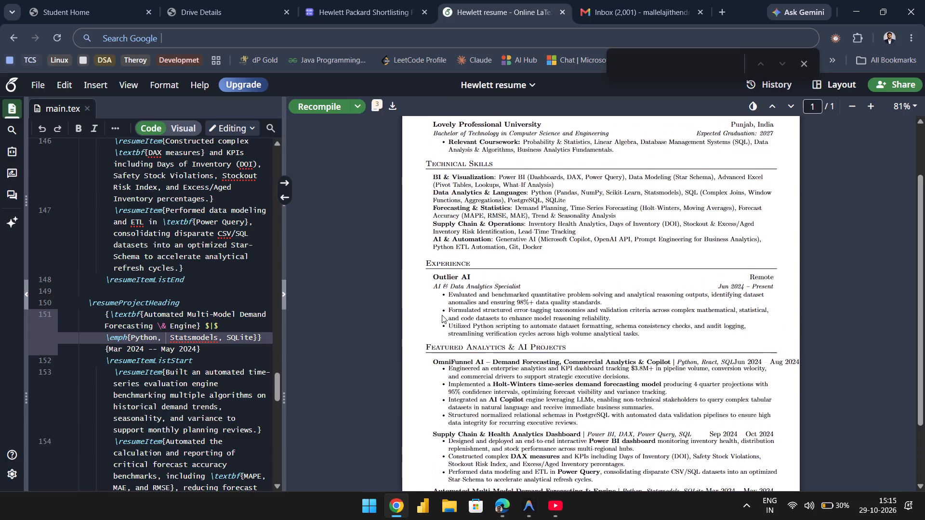
scroll(442, 315, up, 2)
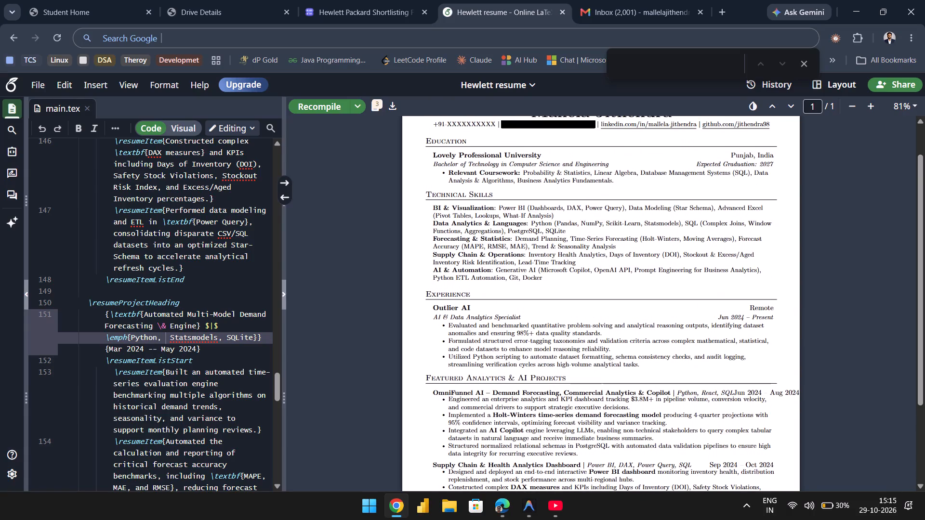
scroll(768, 458, down, 1)
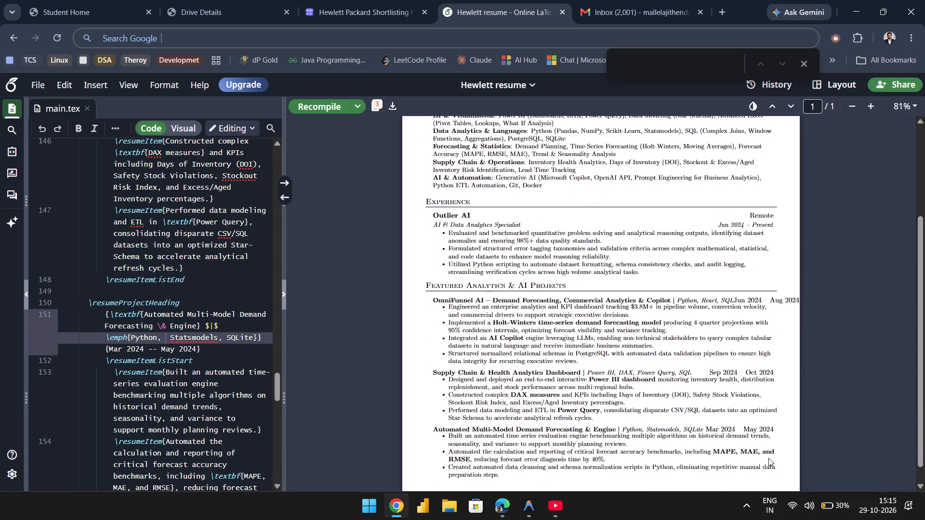
double_click(702, 428)
triple_click(667, 428)
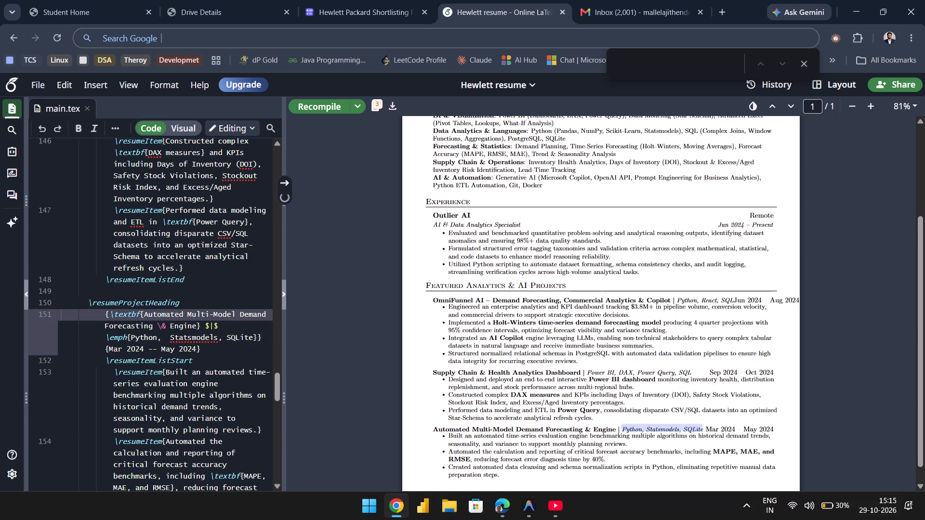
click(667, 428)
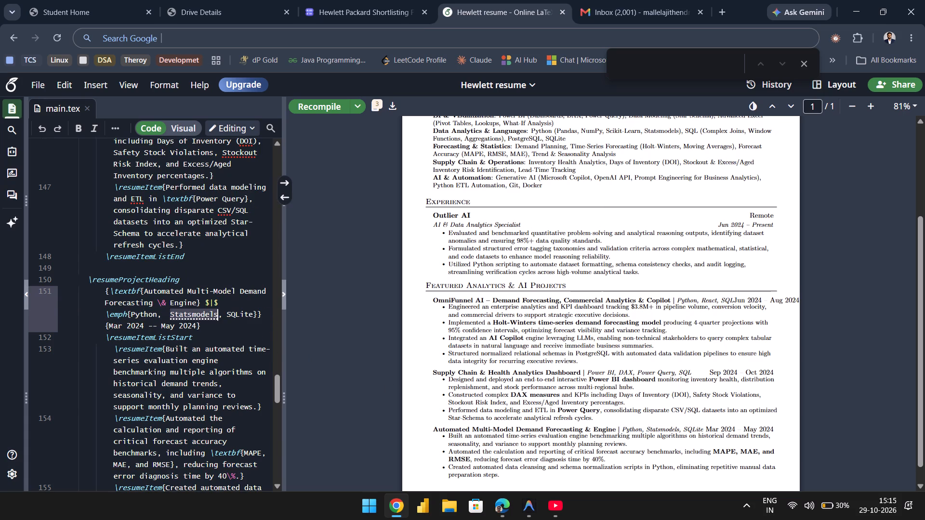
key(BackSpace)
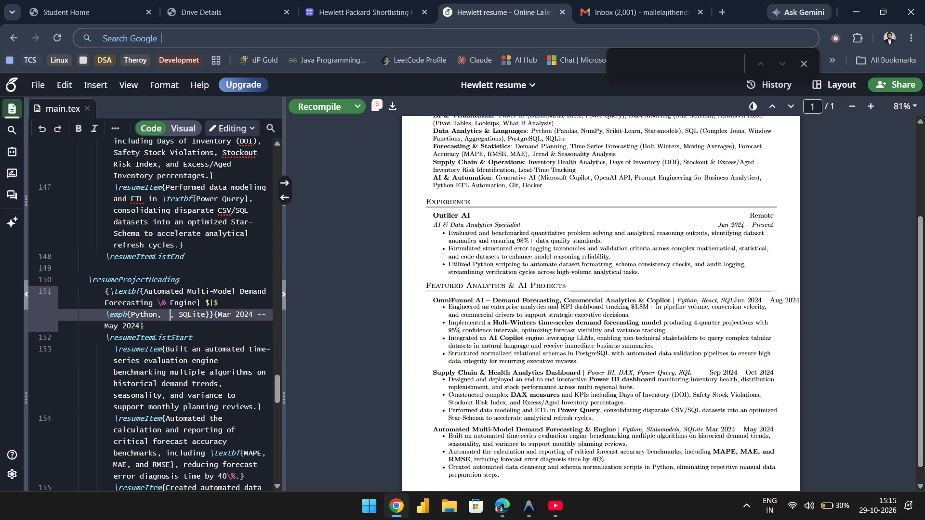
key(Delete)
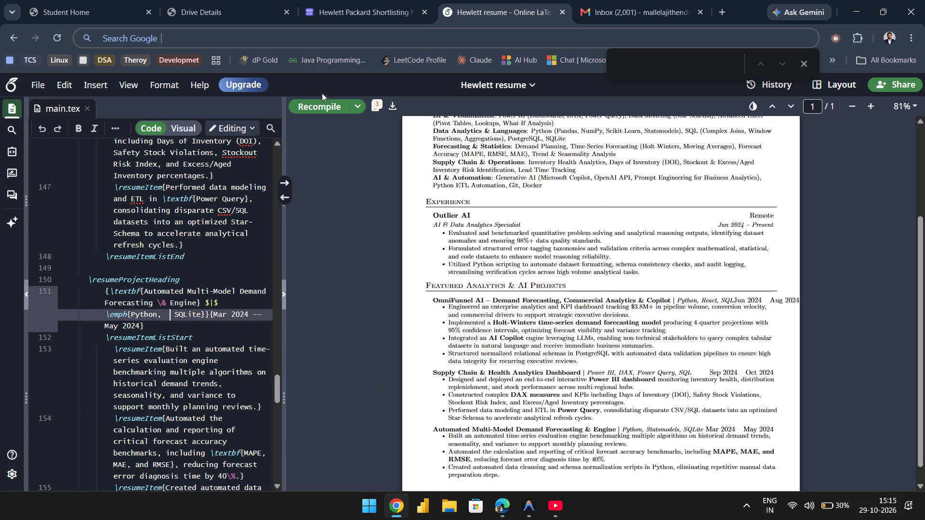
click(323, 100)
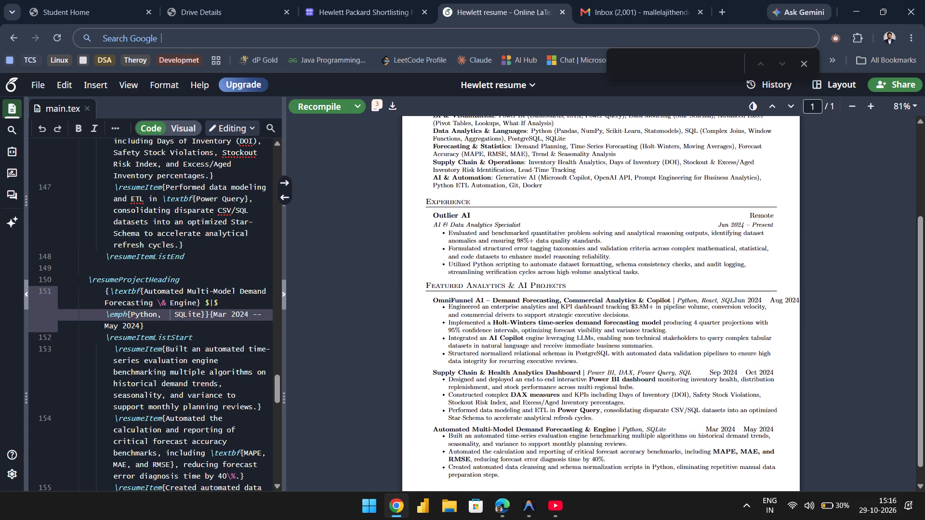
Delete the word Demand from the OmniFunnel AI project title, recompile the resume and check the page up to its header.
double_click(680, 302)
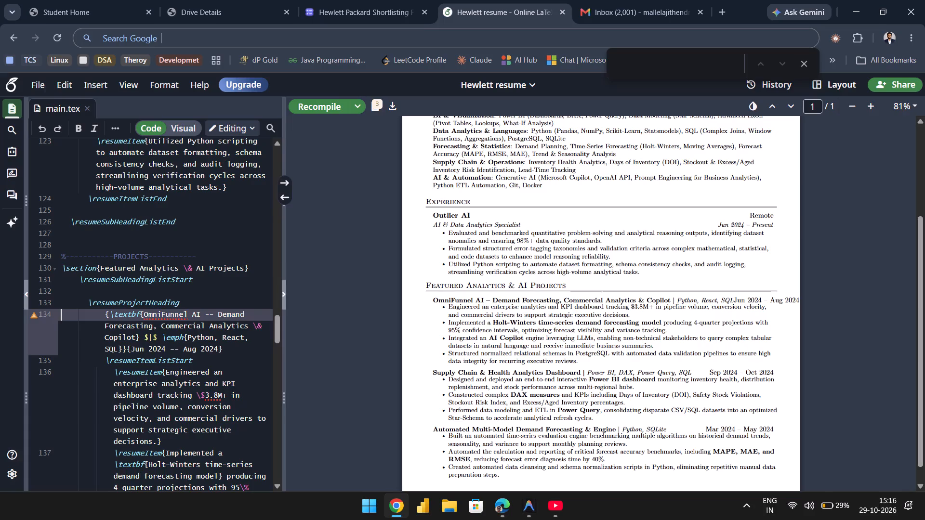
double_click(557, 301)
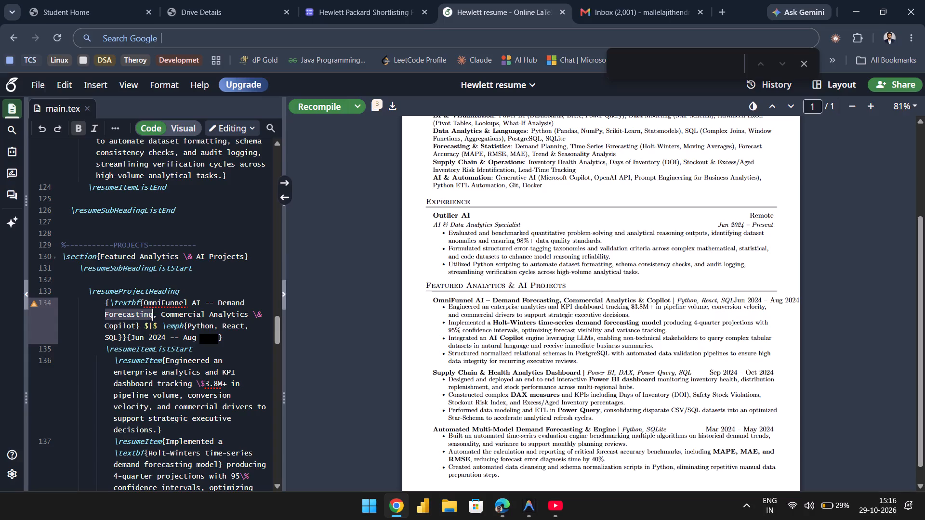
click(219, 303)
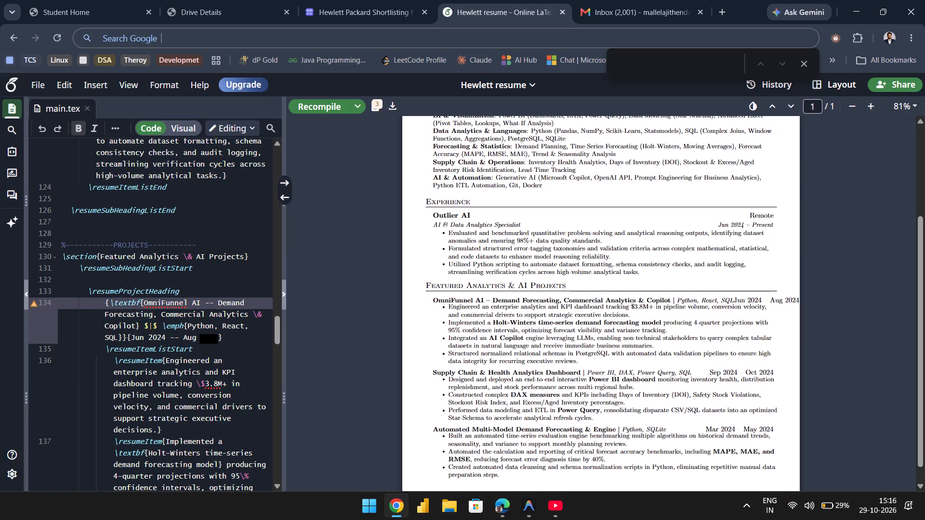
key(Delete)
key(Delete)
key(Delete)
key(Delete)
key(Delete)
key(Delete)
click(331, 106)
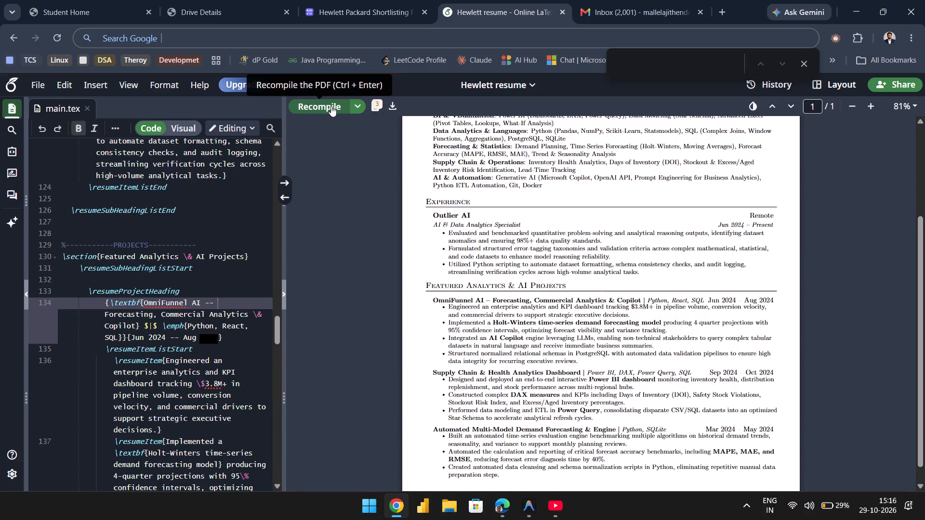
scroll(485, 308, up, 1)
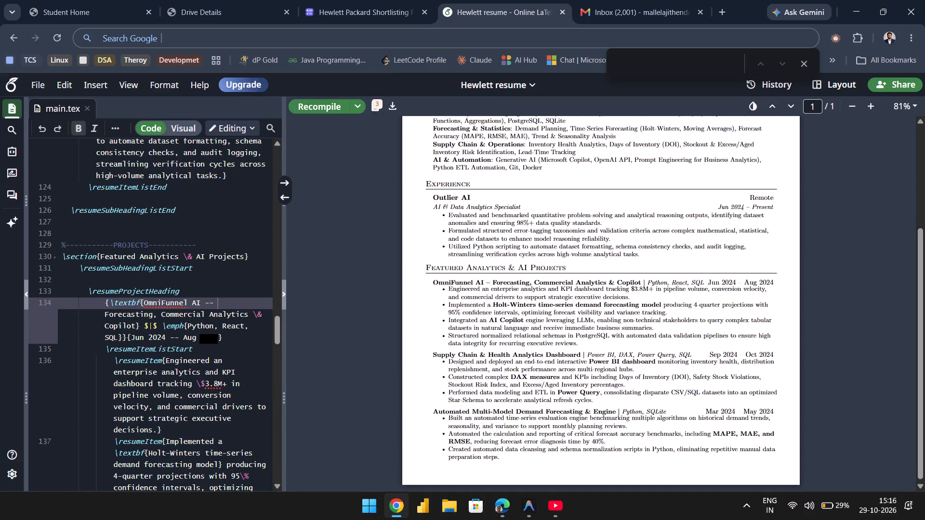
scroll(485, 308, up, 1)
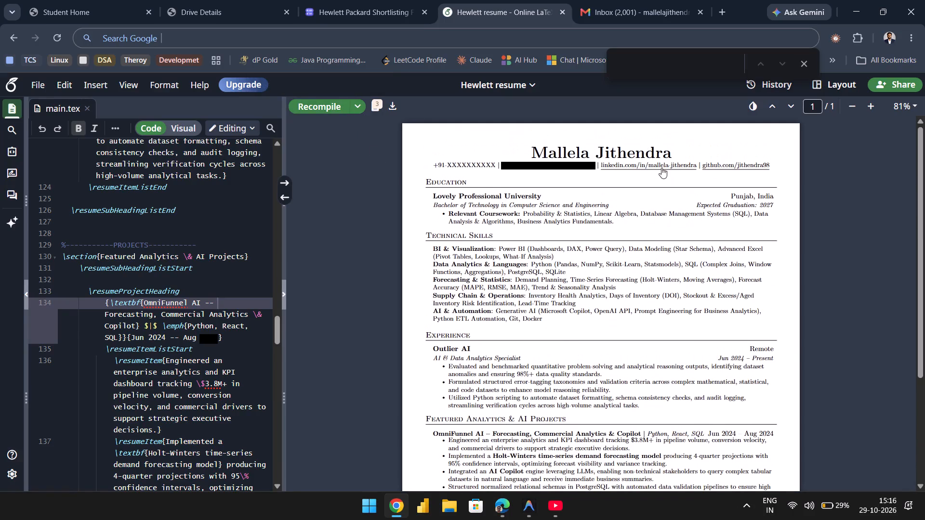
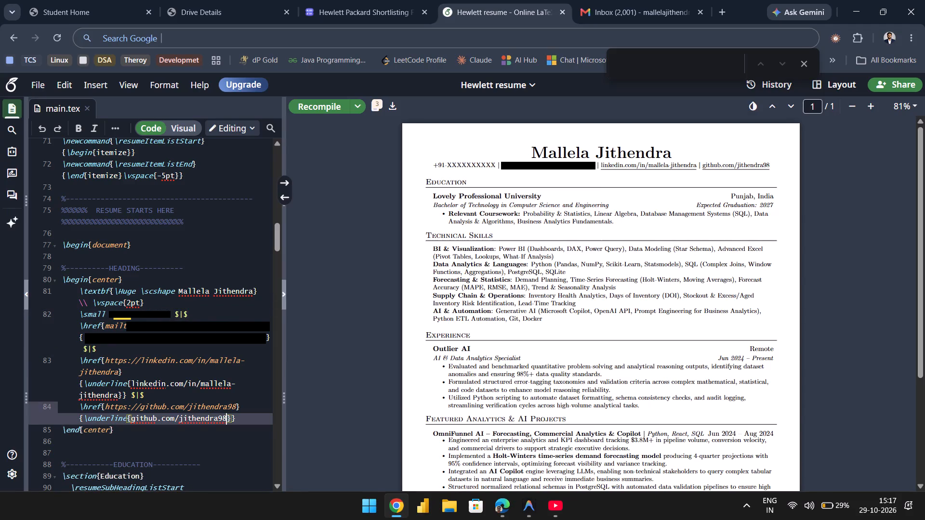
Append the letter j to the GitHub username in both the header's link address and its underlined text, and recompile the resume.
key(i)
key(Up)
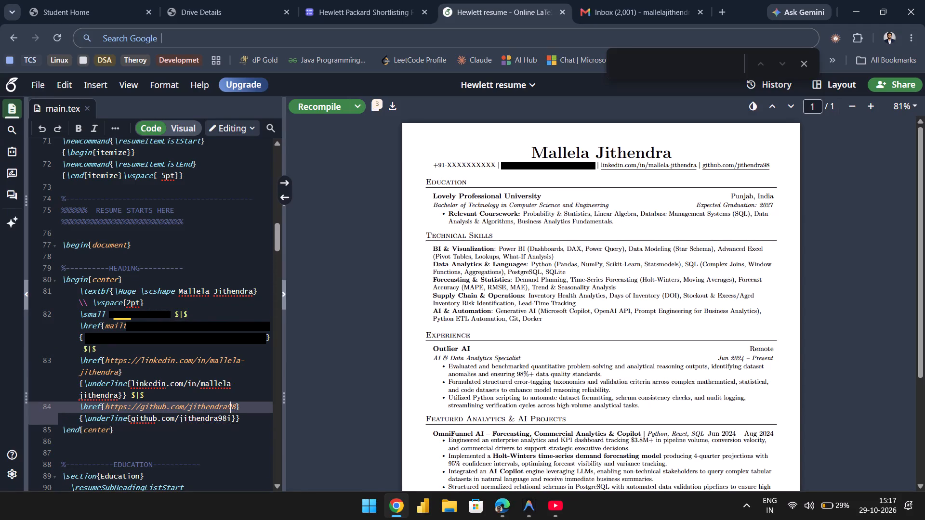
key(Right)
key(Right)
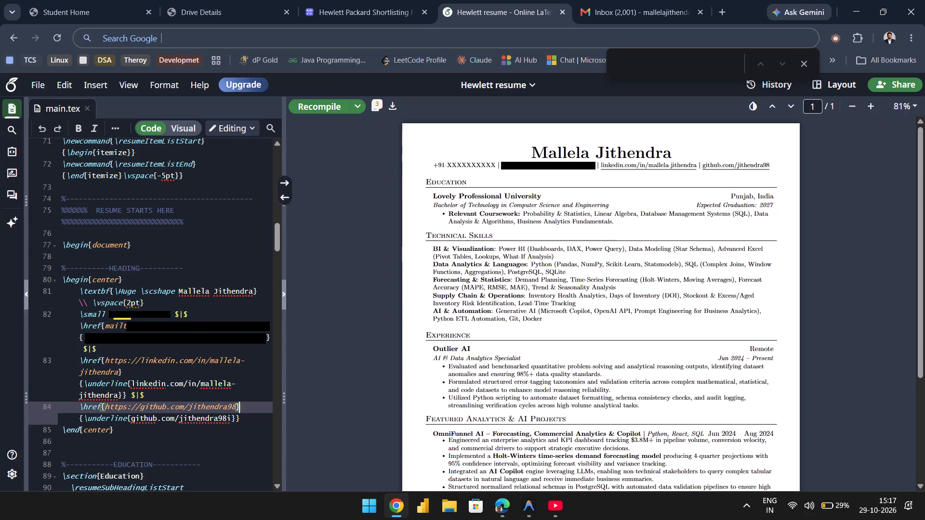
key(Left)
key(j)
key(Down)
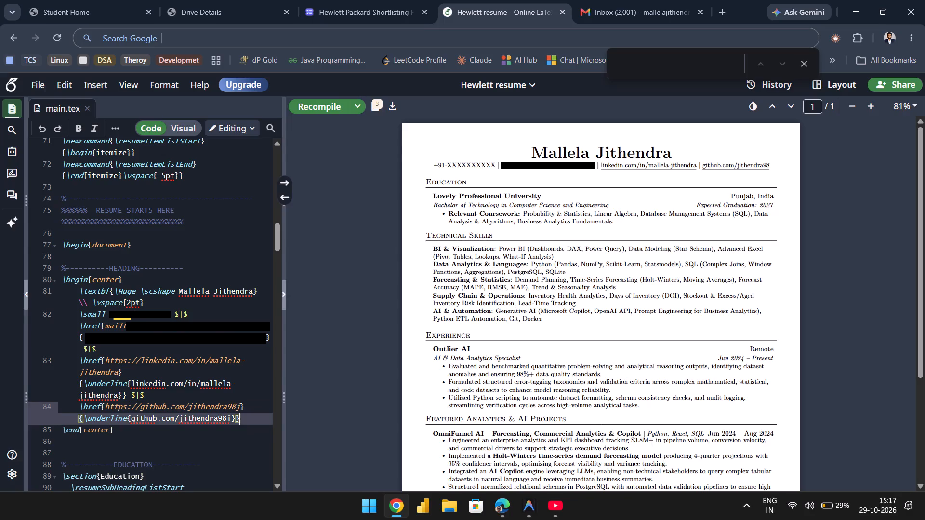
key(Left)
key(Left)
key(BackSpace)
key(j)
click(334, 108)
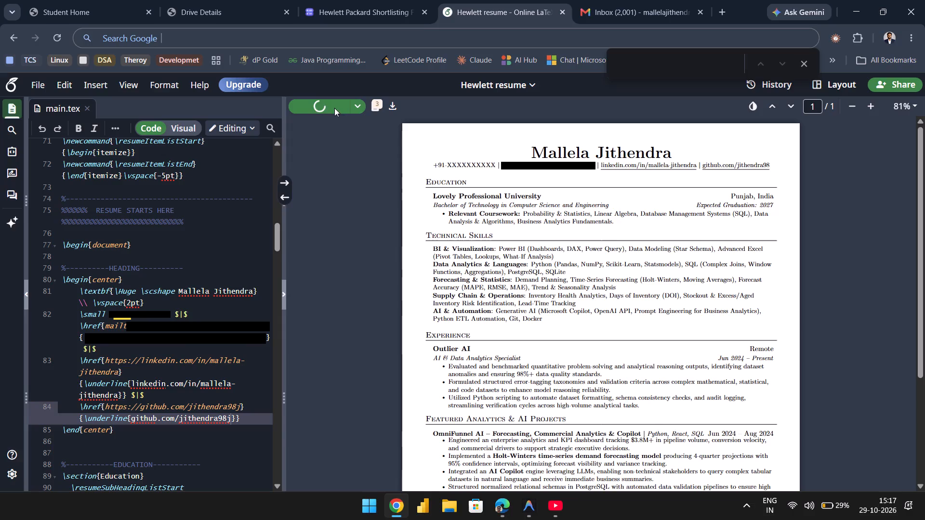
Look up the candidate's own LinkedIn profile address in a new browser tab and copy it.
click(716, 8)
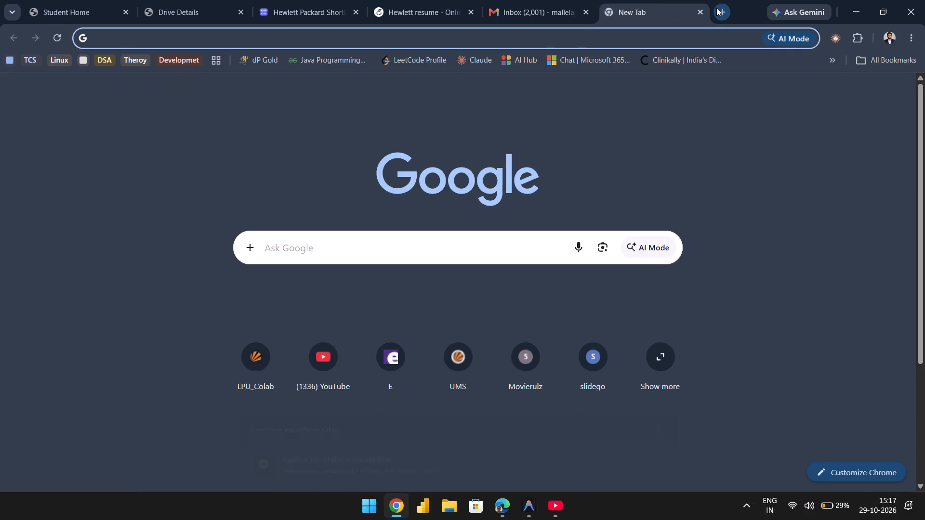
key(l)
click(698, 30)
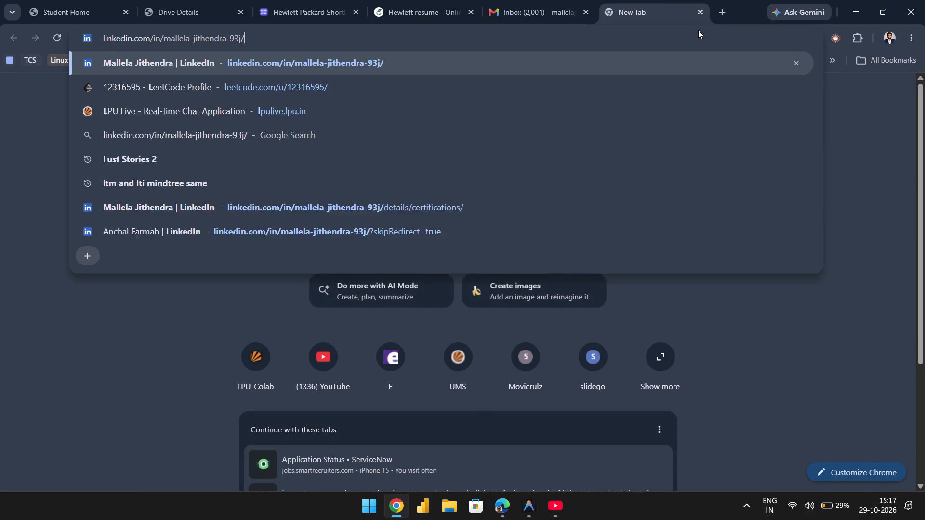
click(698, 30)
click(698, 30)
double_click(698, 30)
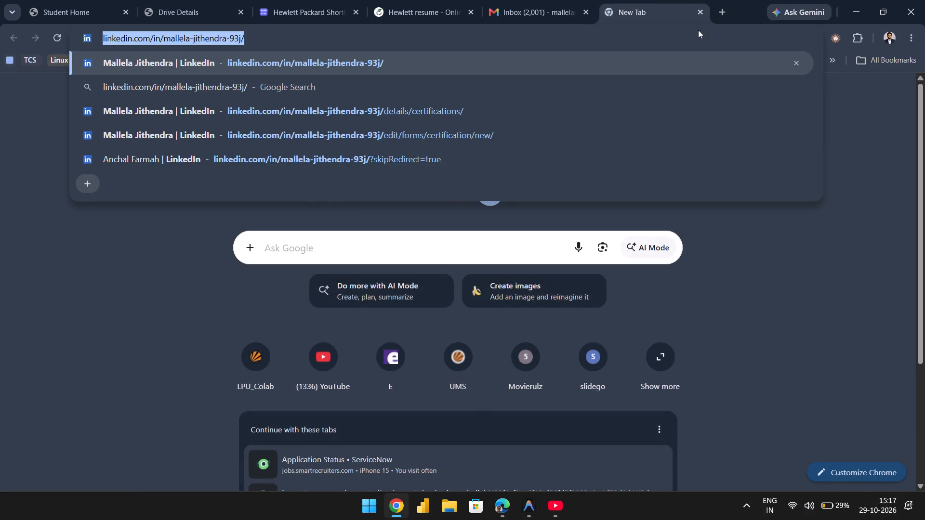
key(ctrl+c)
Replace the LinkedIn link address in the resume's heading code with the copied profile address ending in -93j/, and recompile the resume.
click(419, 0)
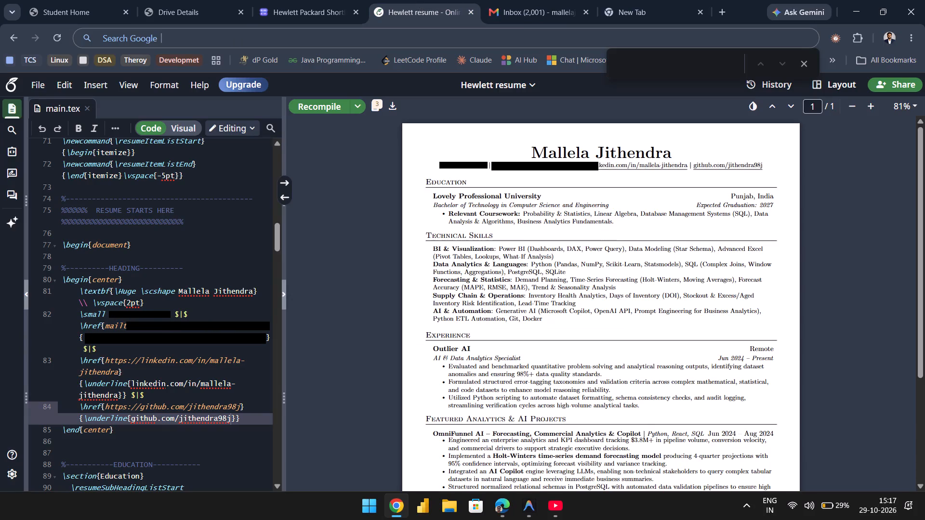
click(122, 372)
key(Left)
key(BackSpace)
key(BackSpace)
key(BackSpace)
key(BackSpace)
key(BackSpace)
key(BackSpace)
key(BackSpace)
key(BackSpace)
key(BackSpace)
key(BackSpace)
key(BackSpace)
key(BackSpace)
key(BackSpace)
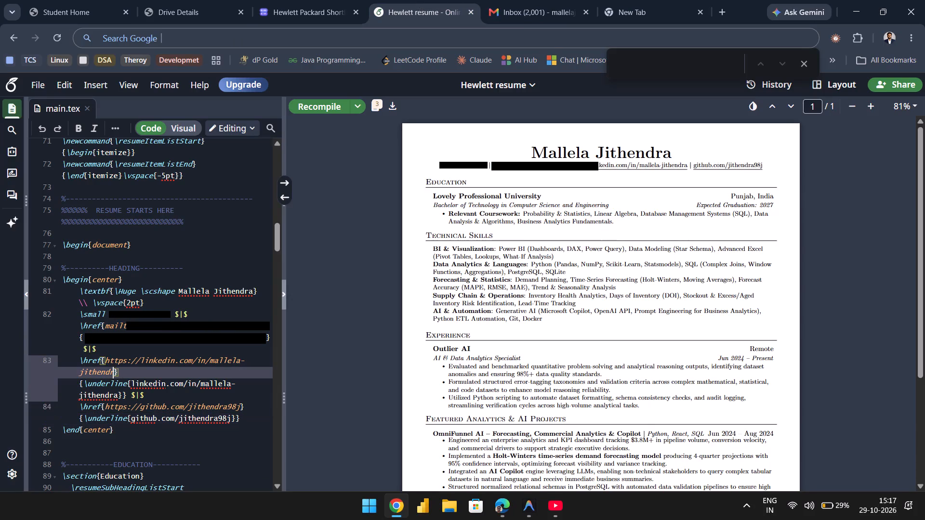
key(BackSpace)
key(BackSpace)
key(BackSpace)
key(BackSpace)
key(BackSpace)
key(BackSpace)
key(BackSpace)
key(BackSpace)
key(BackSpace)
key(BackSpace)
key(BackSpace)
key(BackSpace)
key(BackSpace)
key(BackSpace)
key(BackSpace)
key(BackSpace)
key(BackSpace)
key(BackSpace)
key(BackSpace)
key(BackSpace)
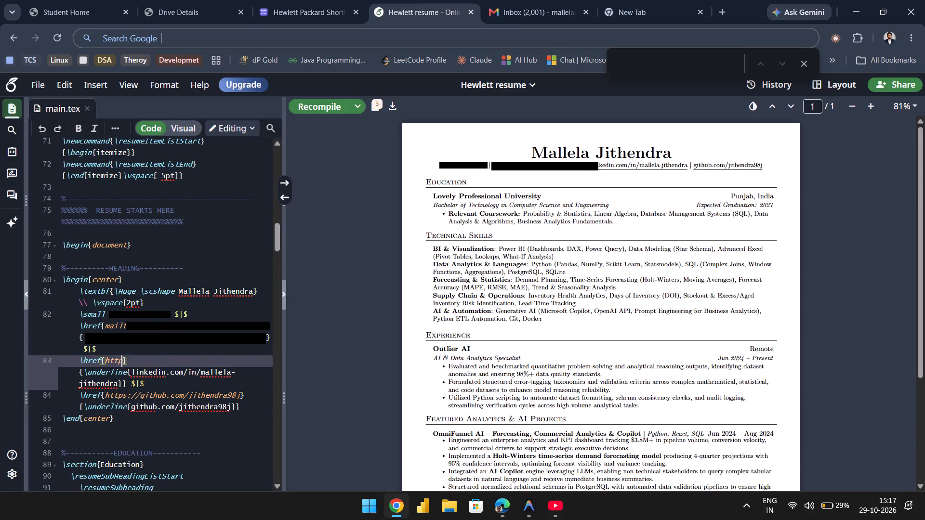
key(BackSpace)
key(BackSpace)
key(BackSpace)
key(BackSpace)
key(ctrl+v)
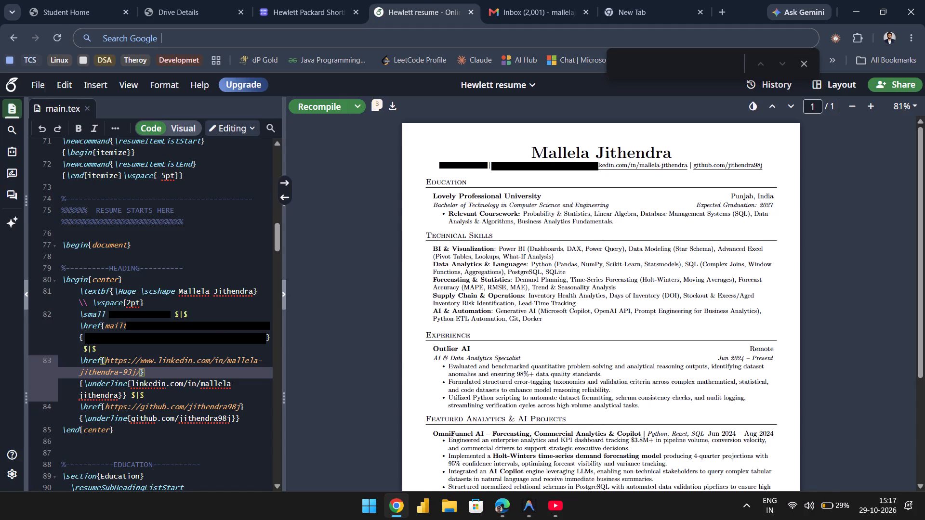
click(331, 108)
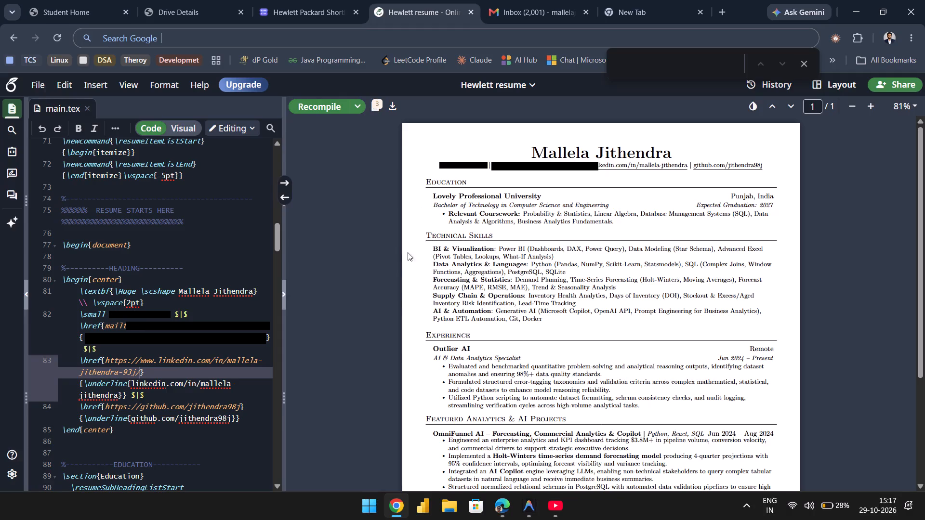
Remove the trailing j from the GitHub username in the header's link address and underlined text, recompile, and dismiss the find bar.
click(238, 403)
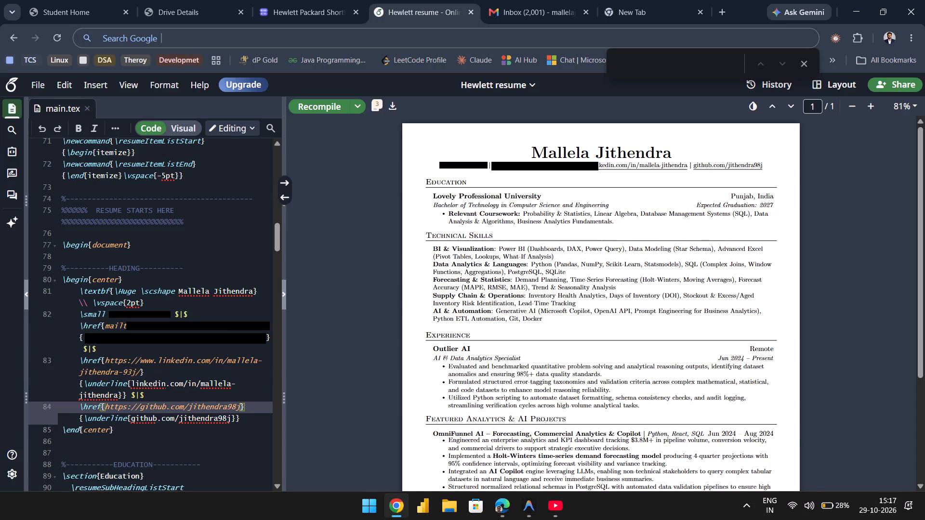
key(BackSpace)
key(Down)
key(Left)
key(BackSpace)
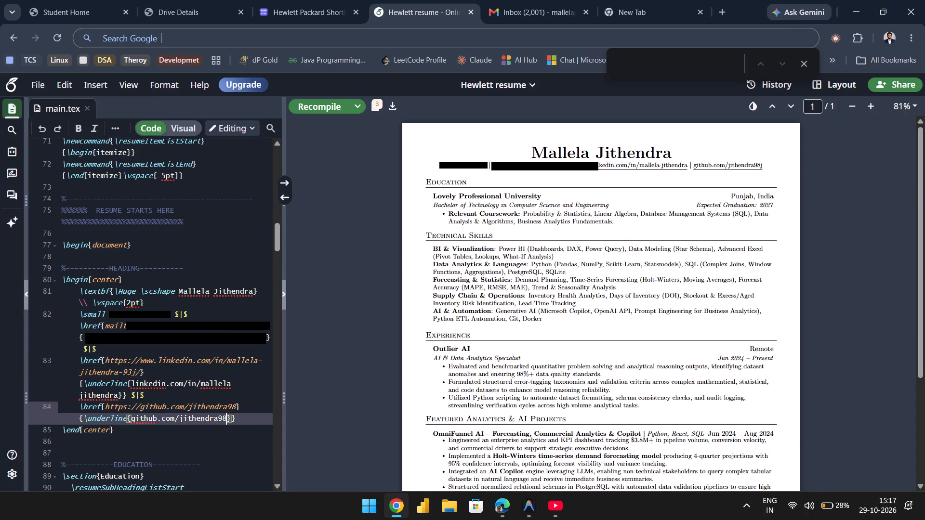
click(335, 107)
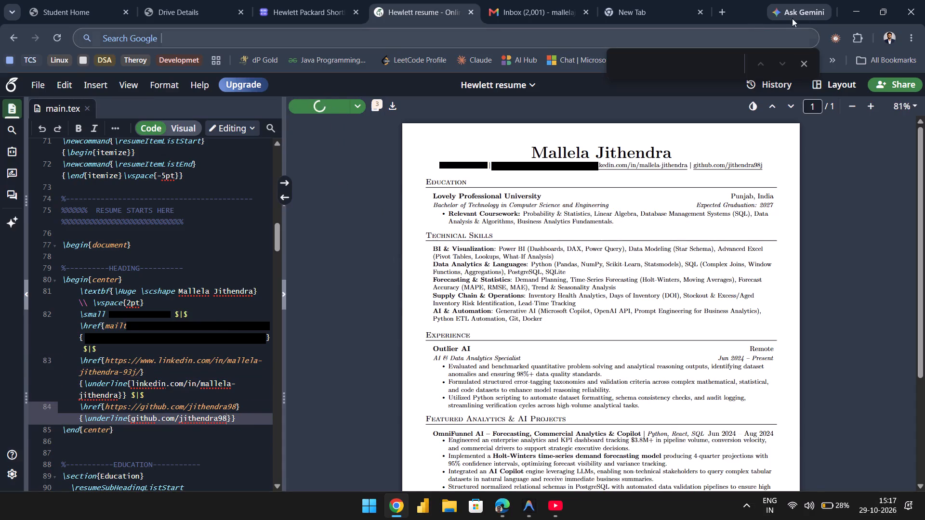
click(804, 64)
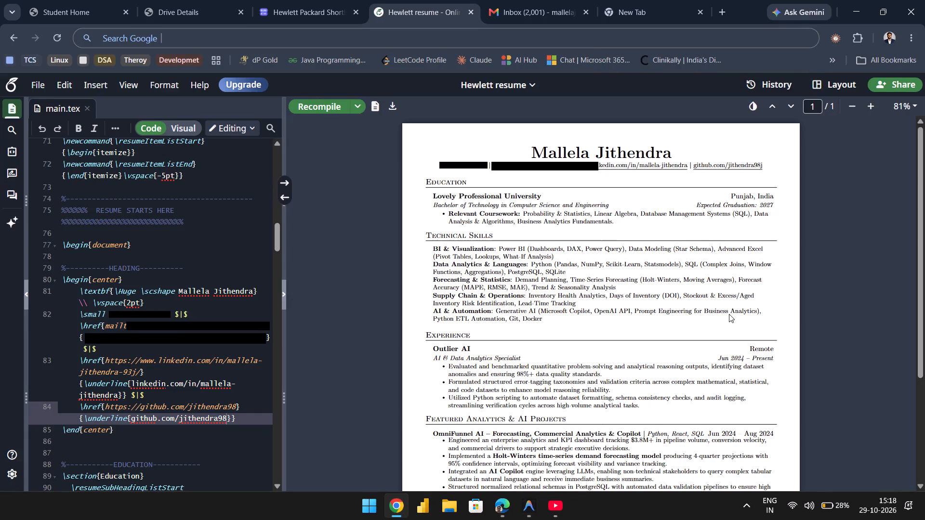
Open the LinkedIn and GitHub links from the compiled resume's header to check their profile pages, close unneeded tabs, and return to the resume.
scroll(674, 315, up, 1)
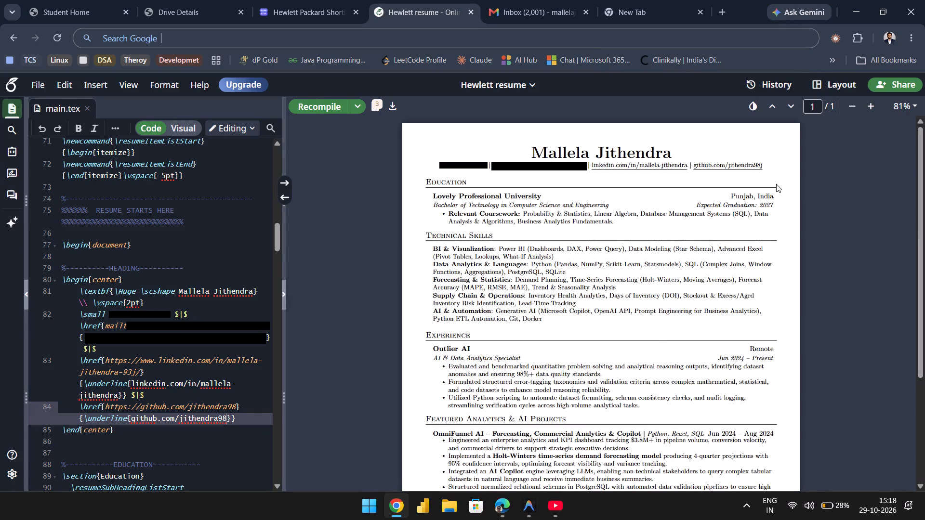
scroll(736, 254, up, 1)
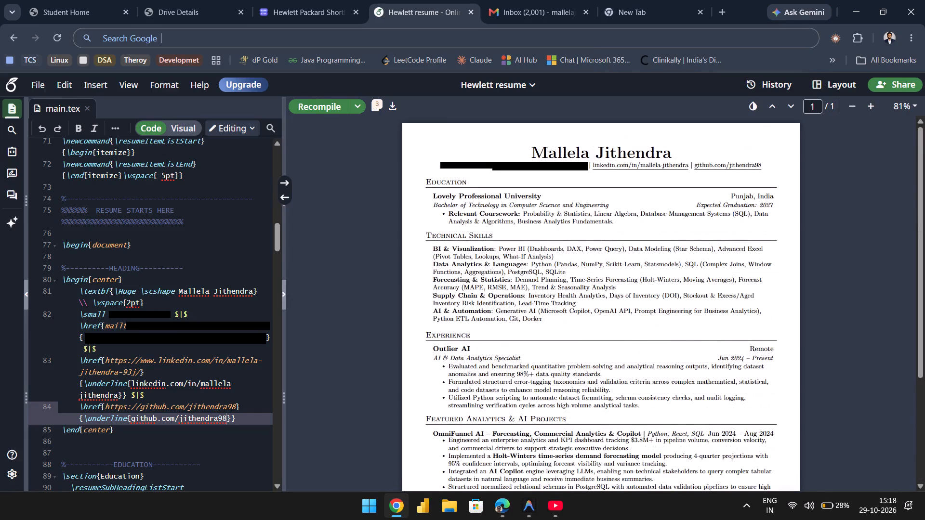
click(666, 164)
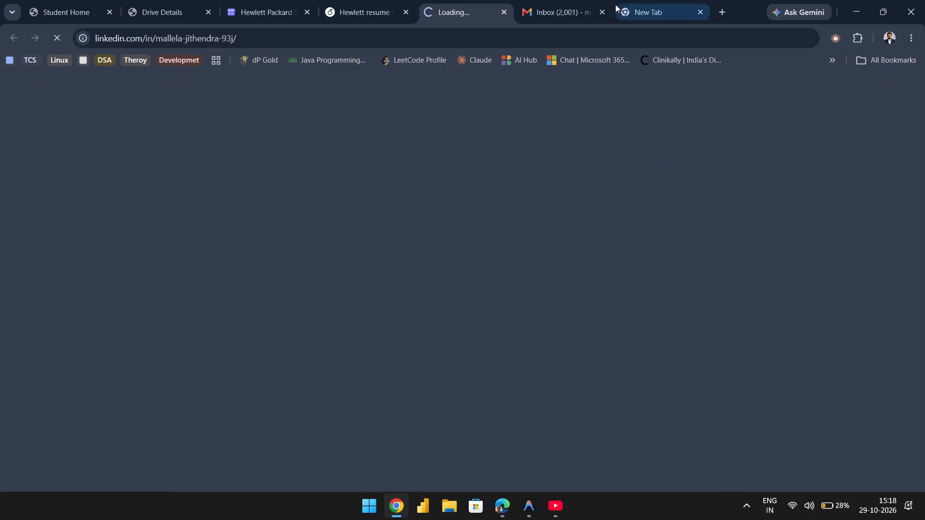
click(598, 11)
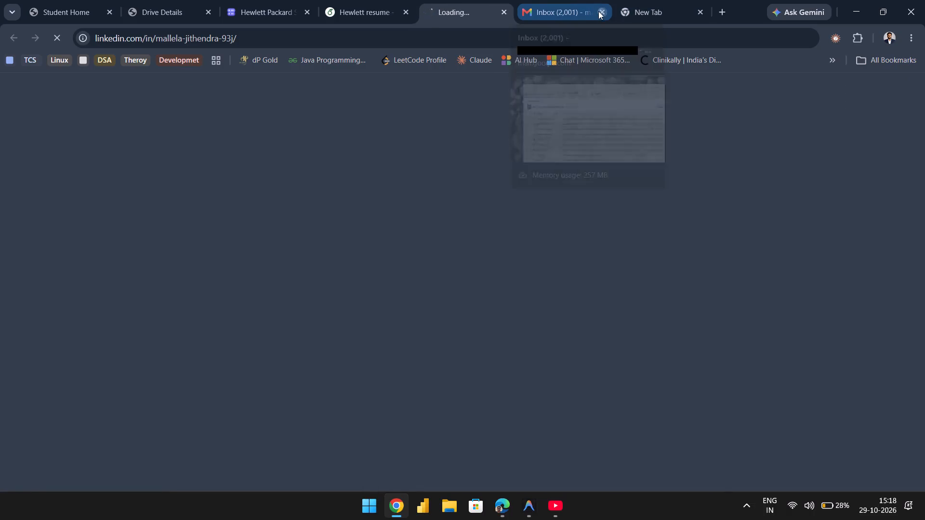
click(598, 11)
click(440, 0)
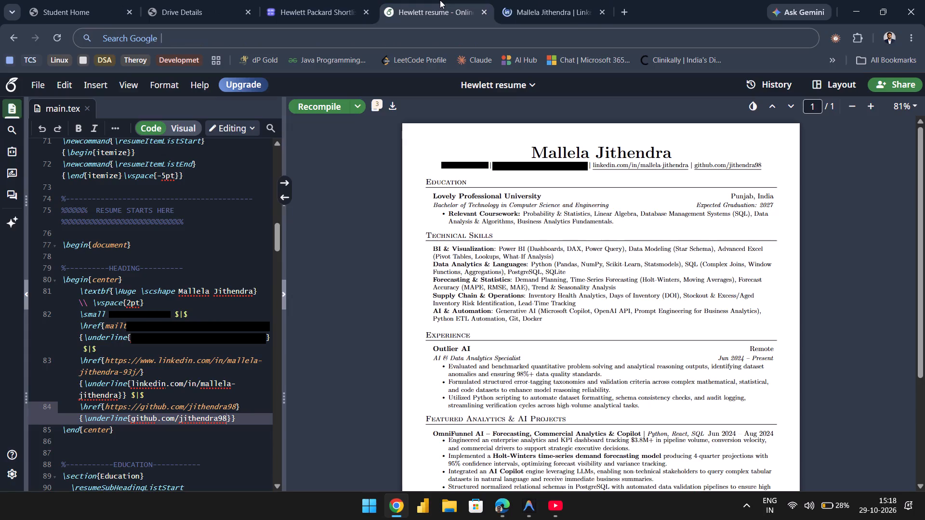
click(714, 163)
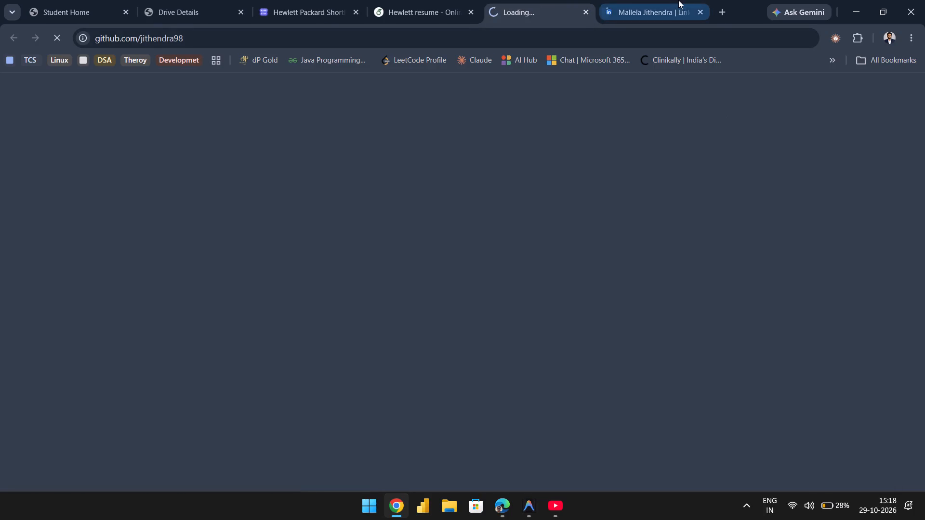
click(675, 0)
click(449, 0)
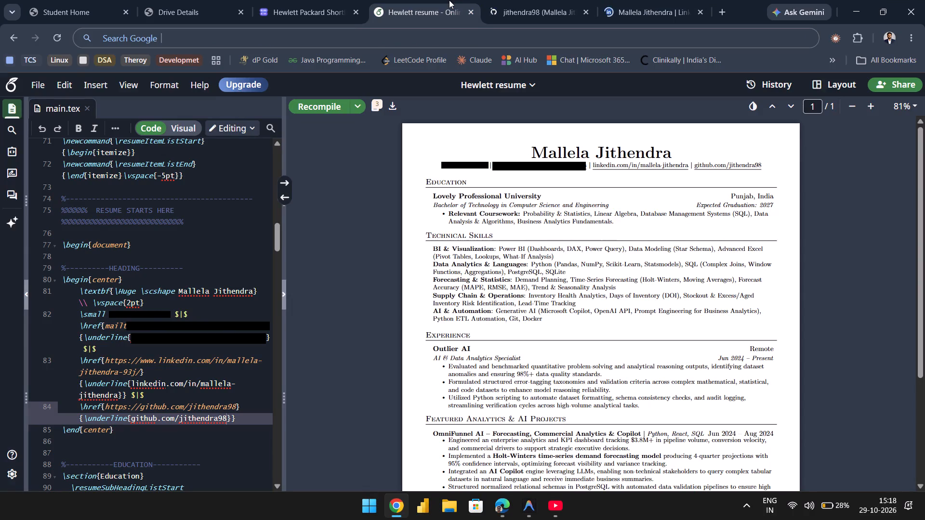
click(524, 0)
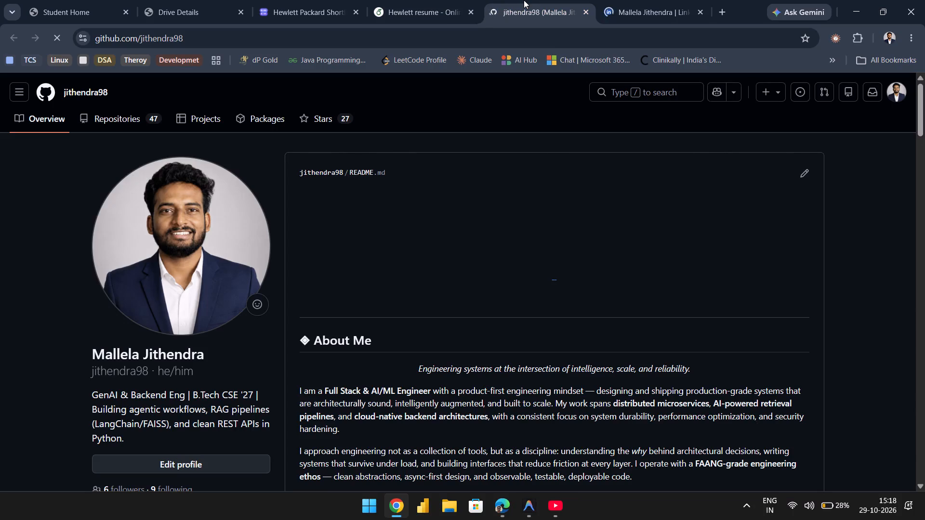
click(642, 0)
click(584, 14)
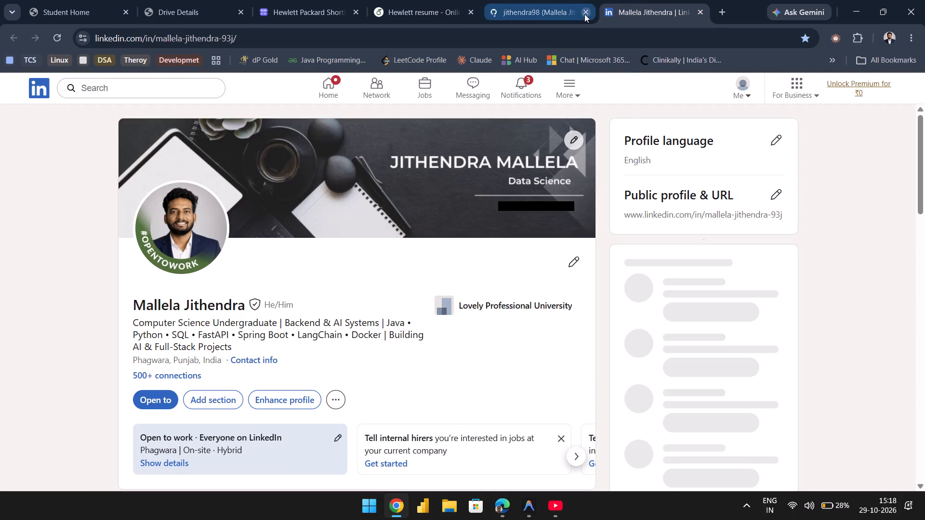
click(449, 0)
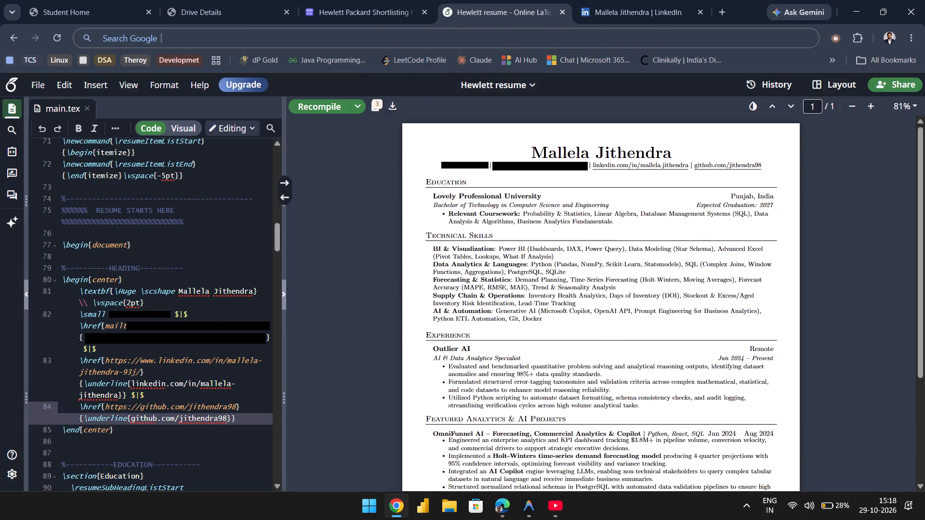
Look over the compiled one-page resume and download it as a PDF.
scroll(402, 263, right, 2)
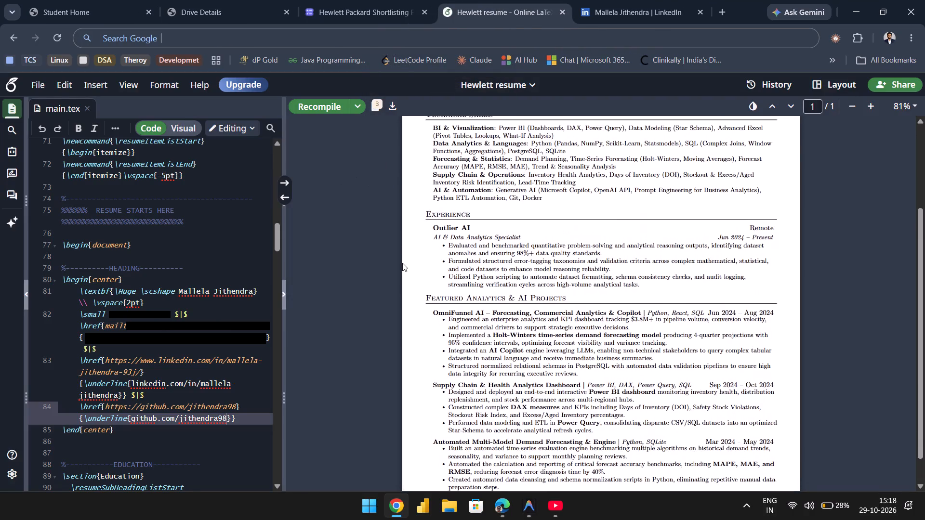
scroll(402, 263, right, 1)
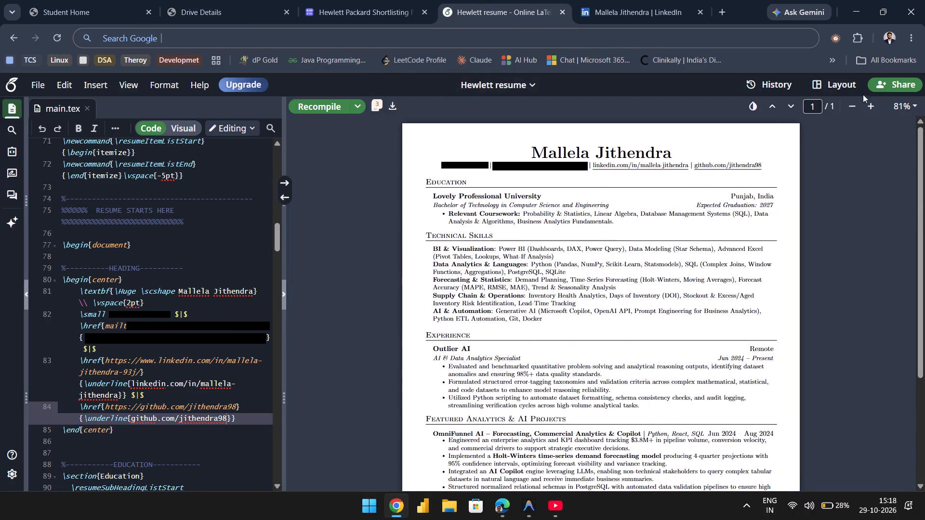
click(396, 104)
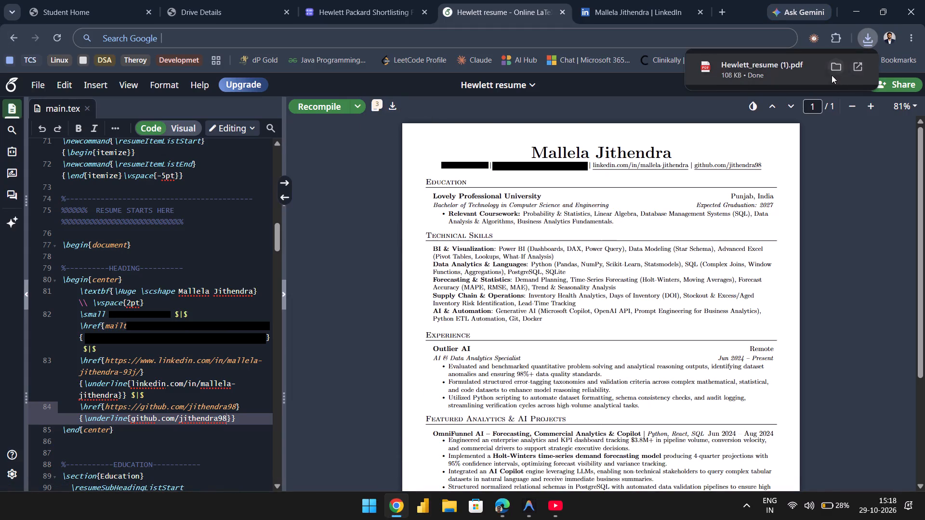
In File Explorer, rename the newly downloaded Hewlett_resume (1) PDF in Downloads as Jithendra_HP_Analyst.
click(446, 497)
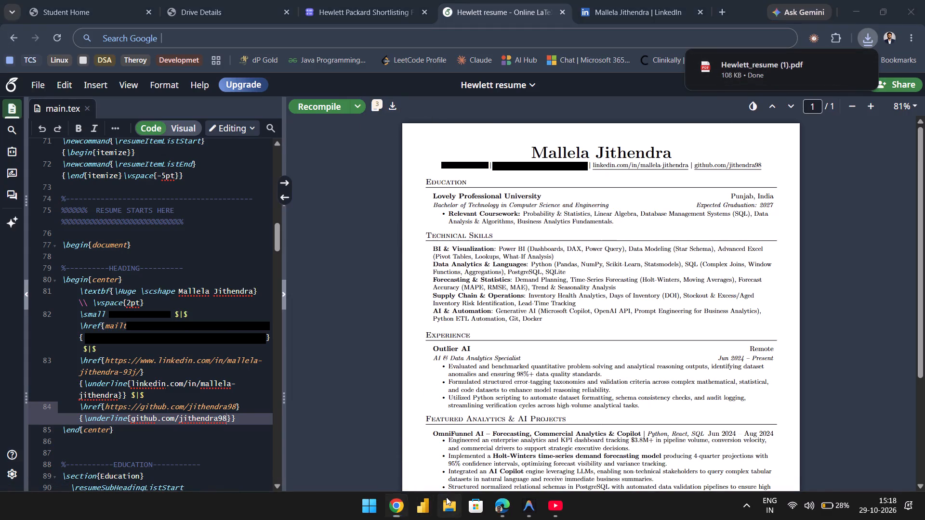
click(41, 148)
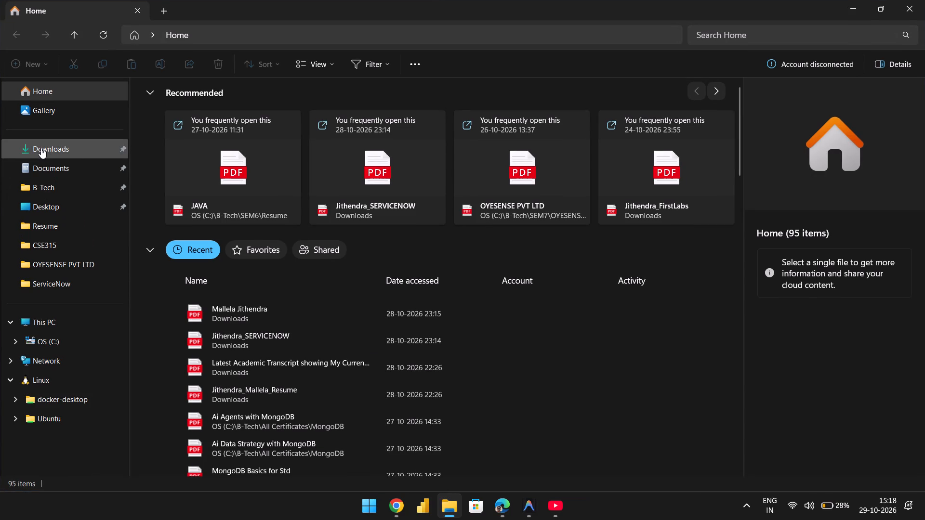
click(204, 142)
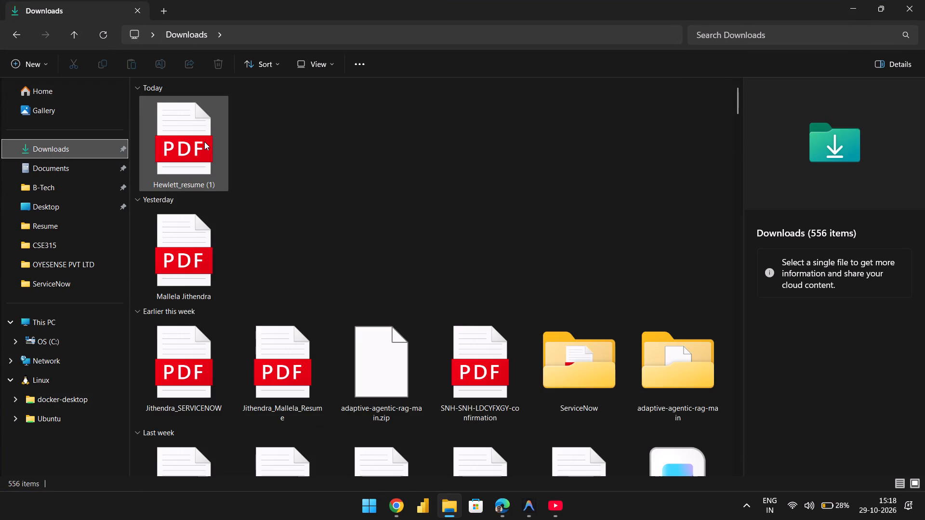
click(159, 65)
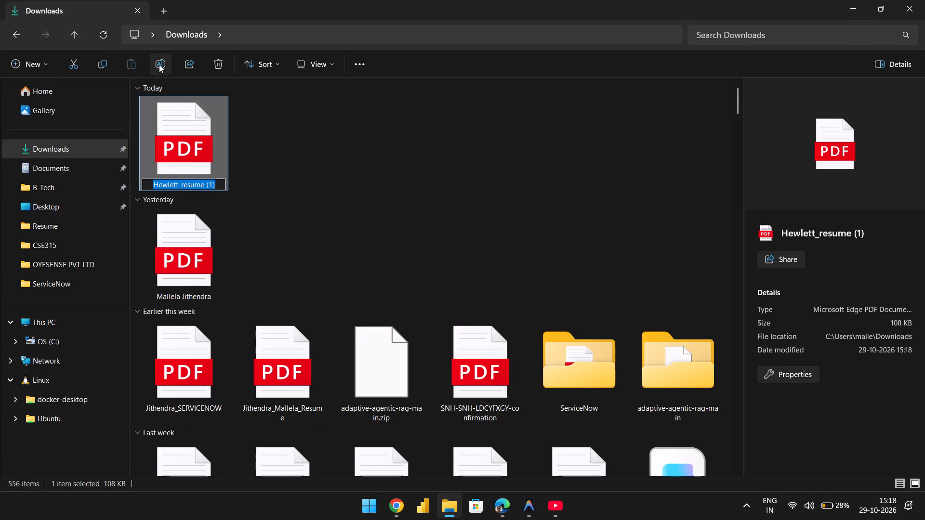
text(Jithendra)
key(shift+underscore)
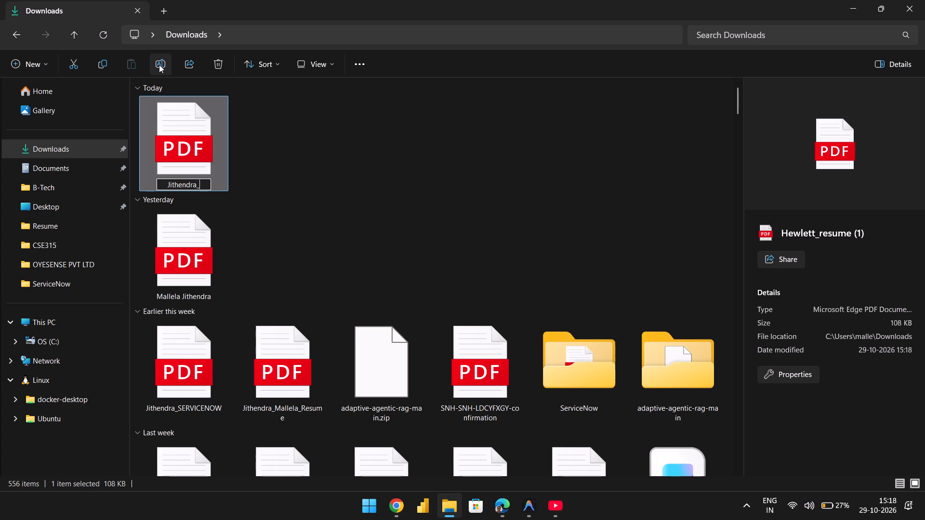
text(HP)
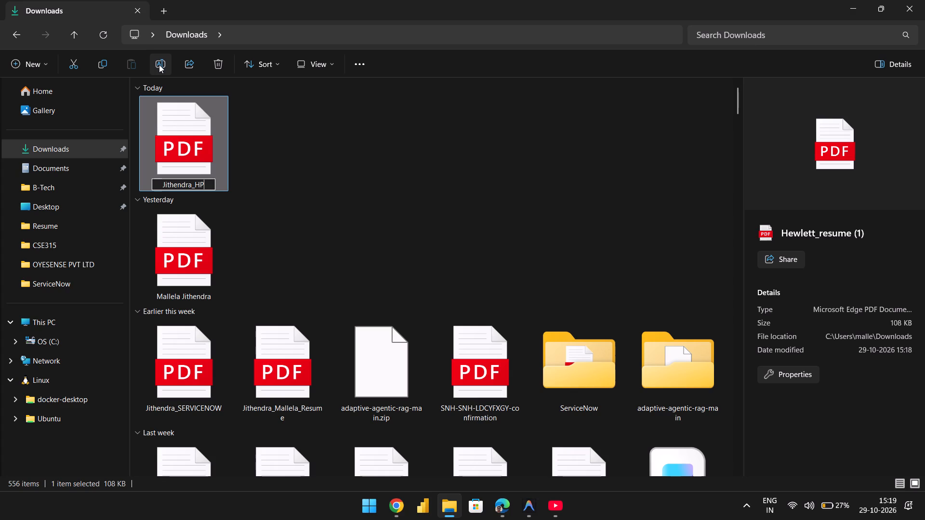
text(_AN)
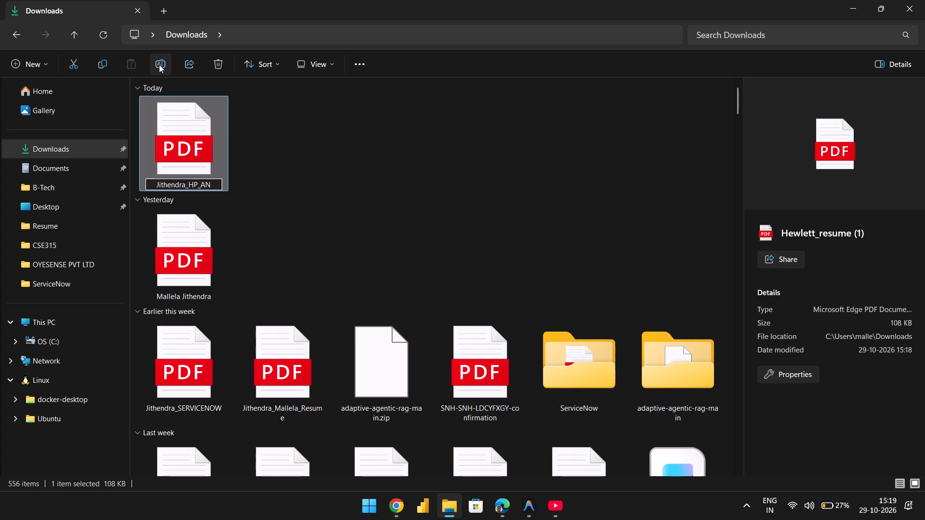
key(a)
key(BackSpace)
key(BackSpace)
text(na)
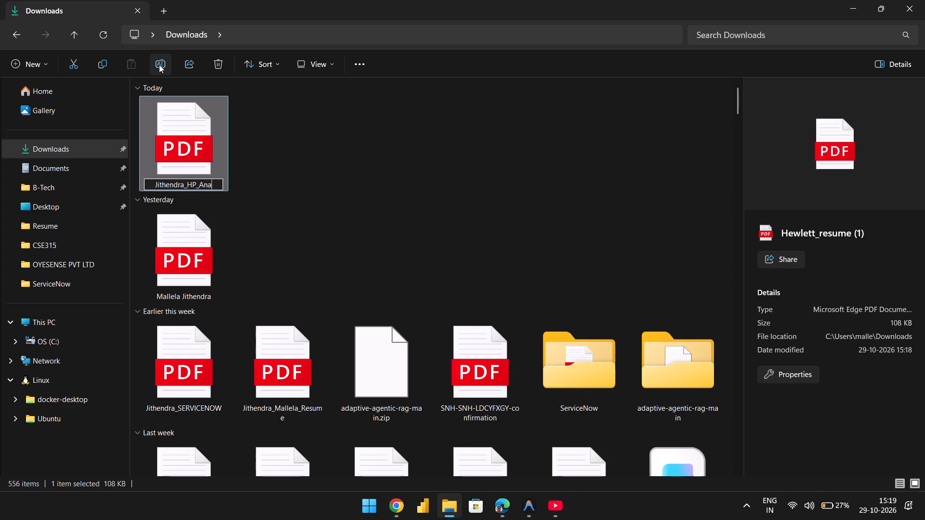
text(==)
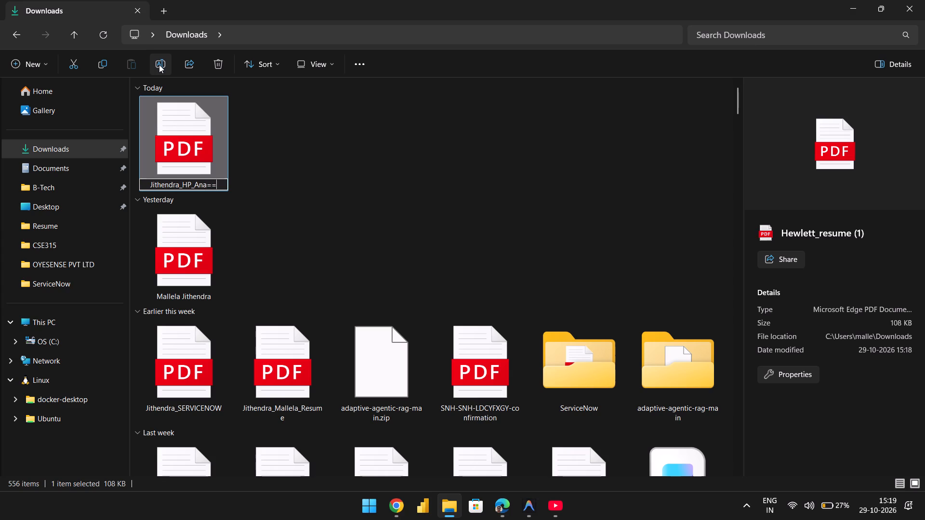
key(BackSpace)
key(BackSpace)
key(BackSpace)
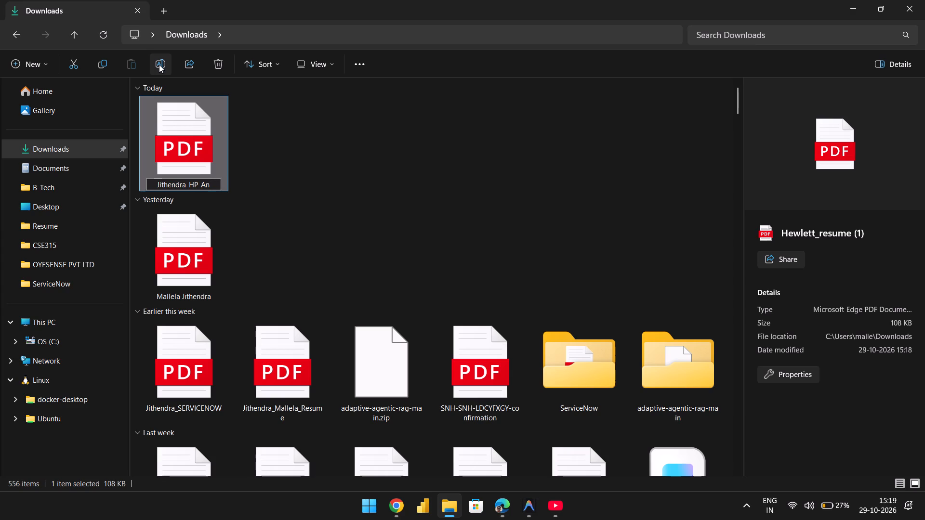
key(a)
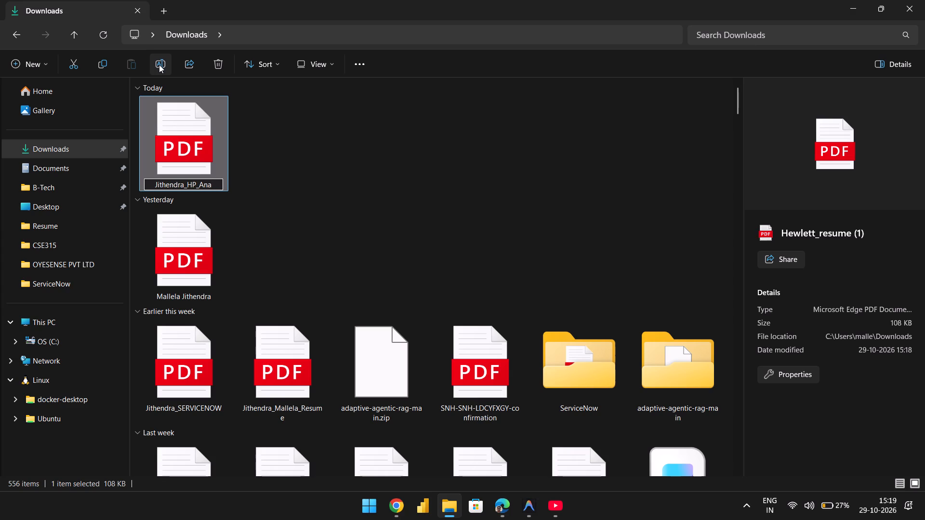
text(lyst)
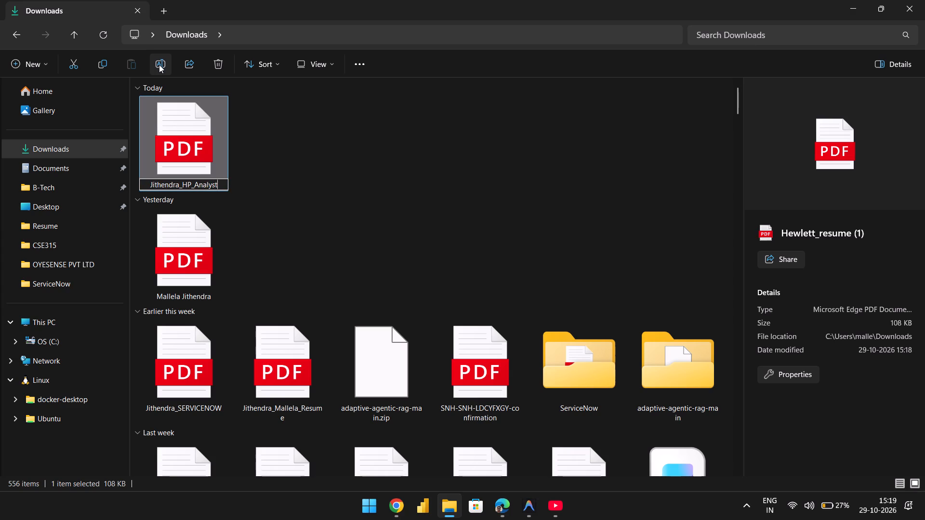
key(Return)
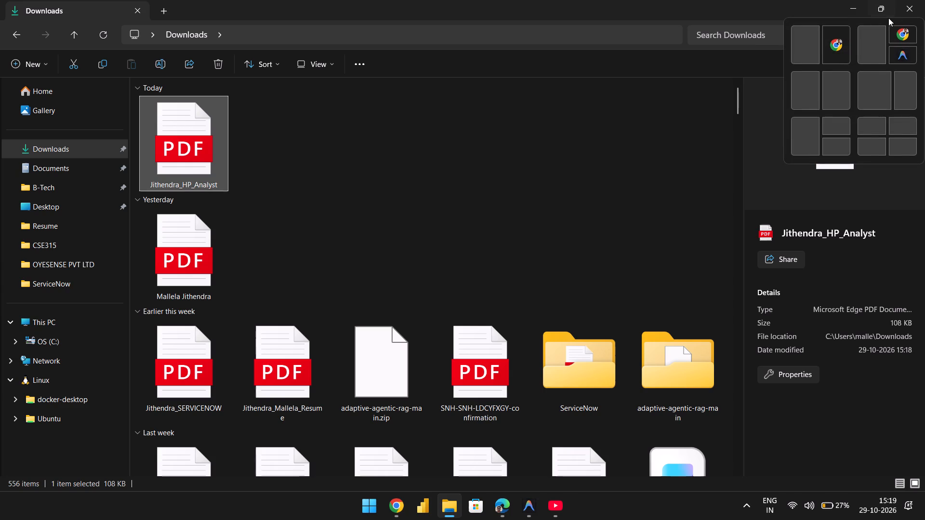
Return to the Hewlett Packard shortlisting form in Chrome and upload Jithendra_HP_Analyst from Downloads as the updated CV.
click(397, 506)
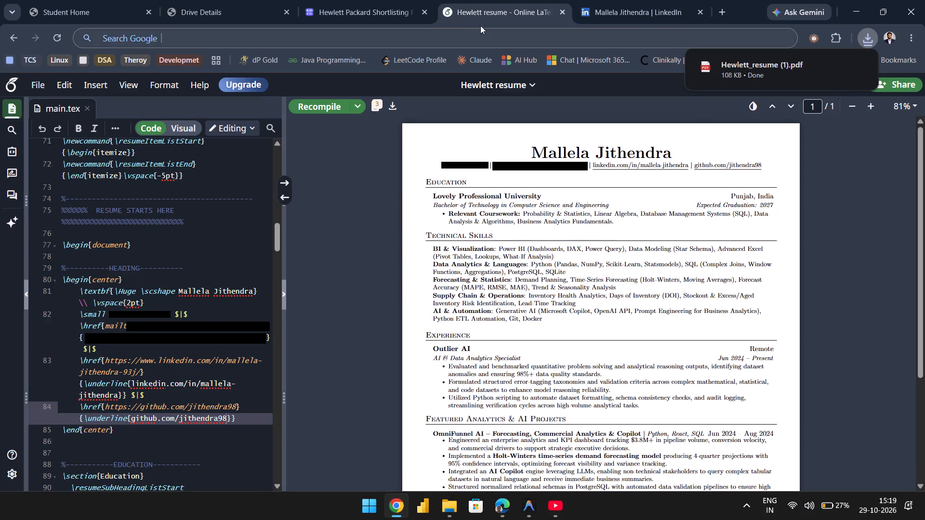
click(286, 0)
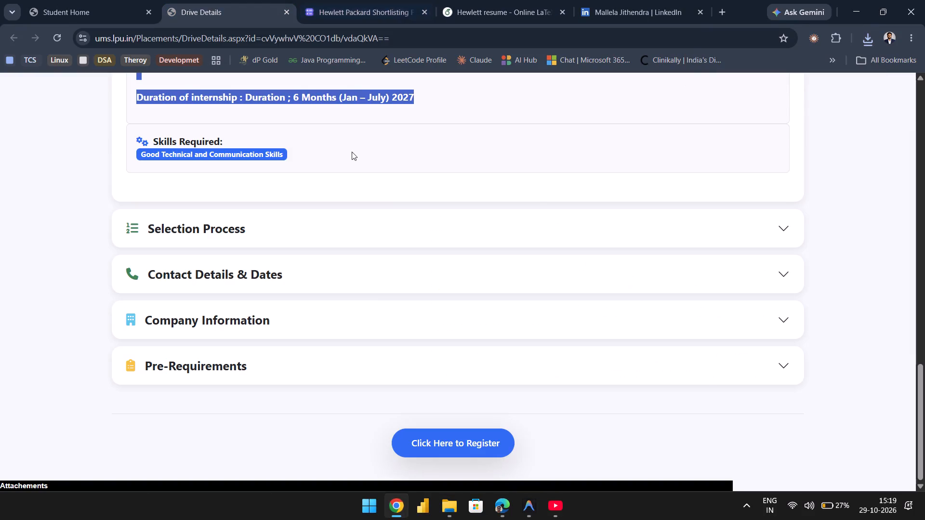
scroll(352, 152, up, 12)
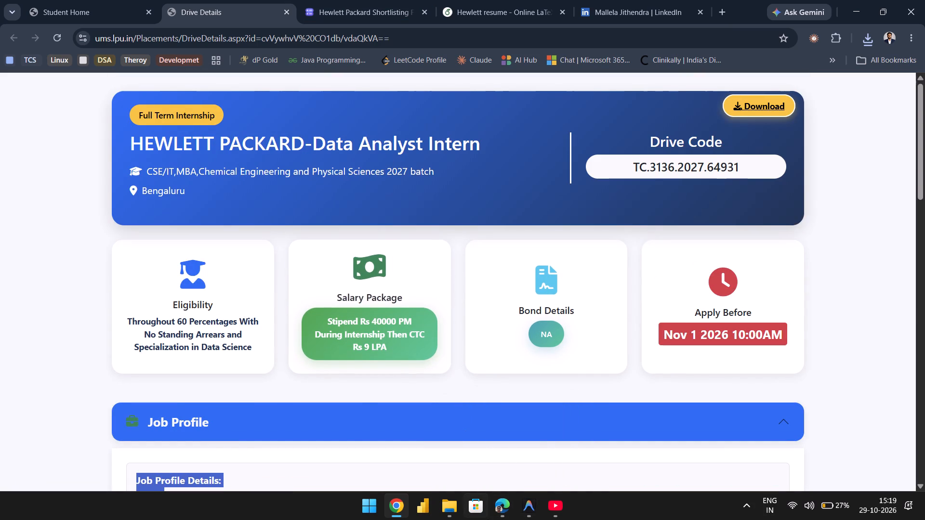
click(379, 0)
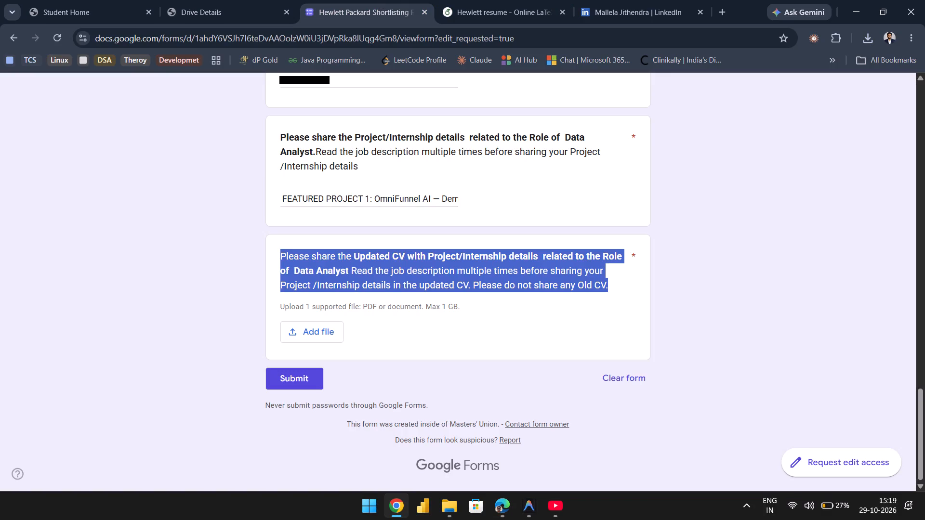
click(305, 295)
click(317, 334)
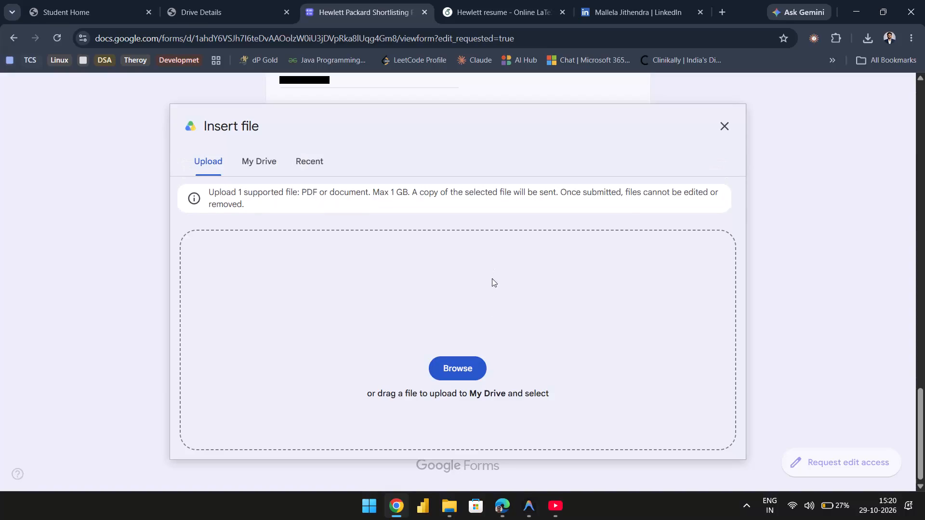
click(459, 362)
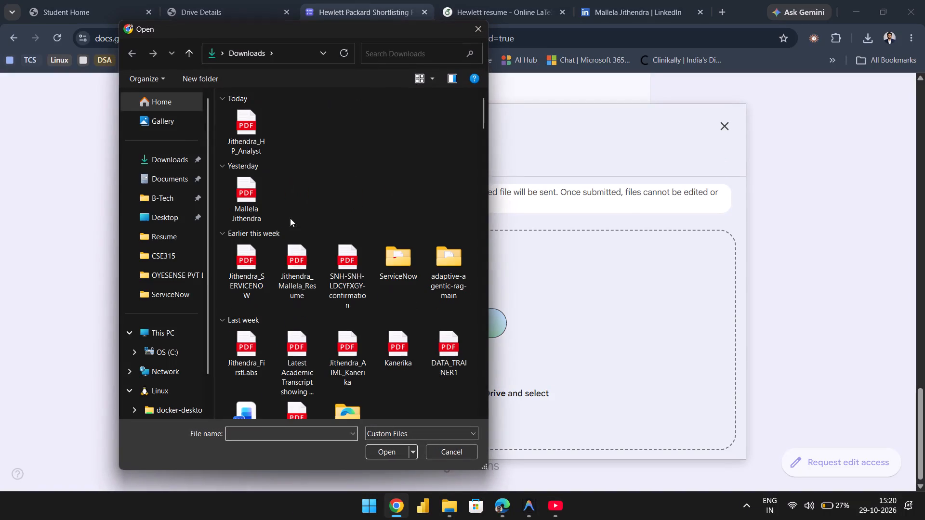
click(248, 139)
click(384, 450)
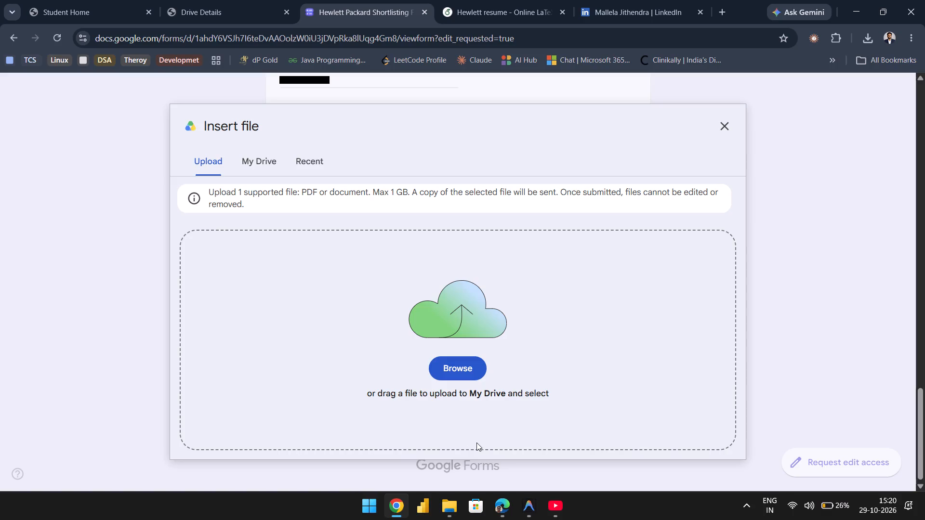
click(467, 374)
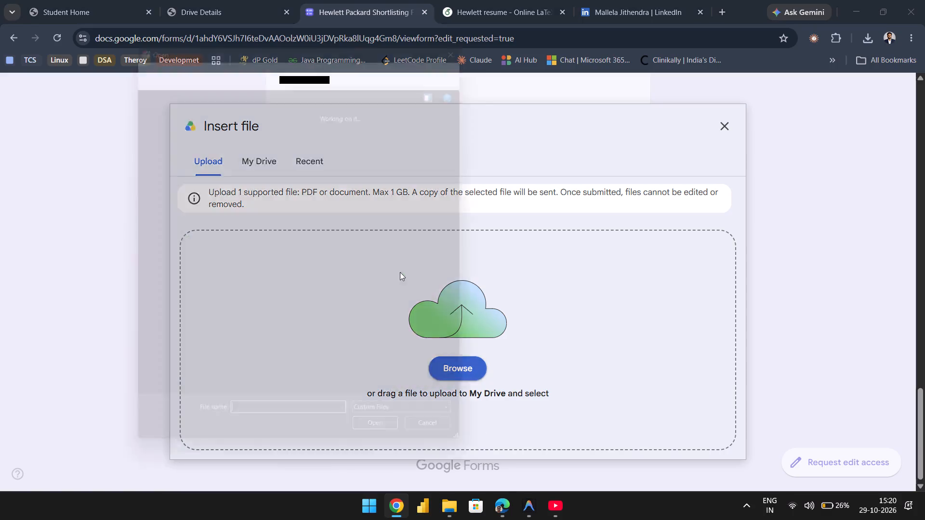
click(239, 141)
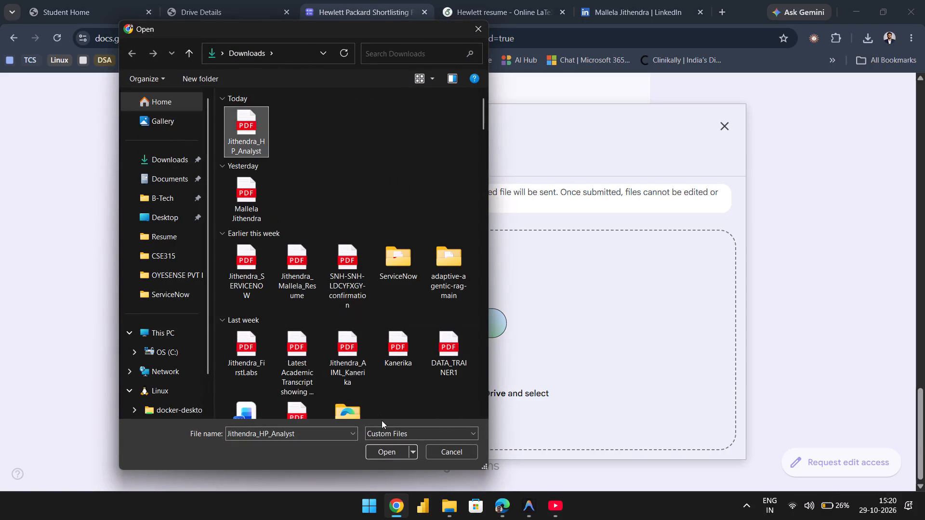
click(386, 448)
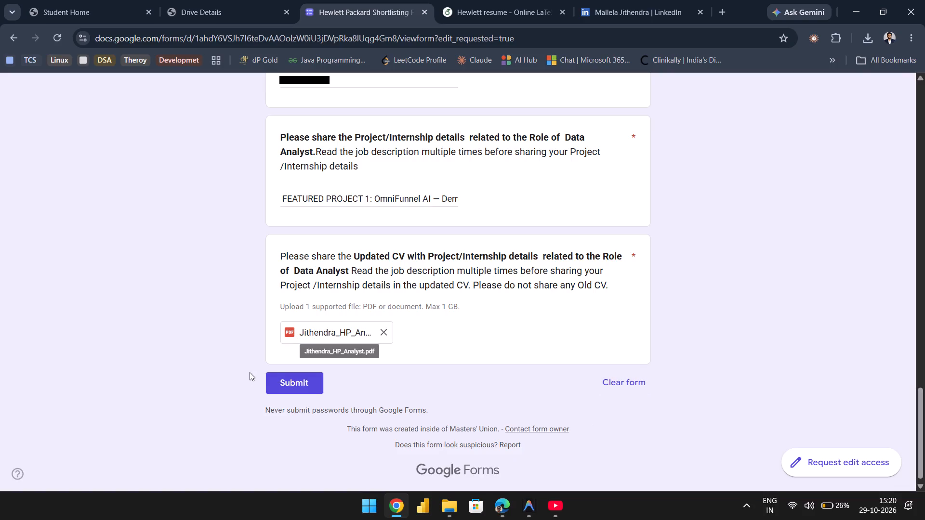
Submit the completed Hewlett Packard shortlisting form, submitting it again after the page reloads.
click(286, 377)
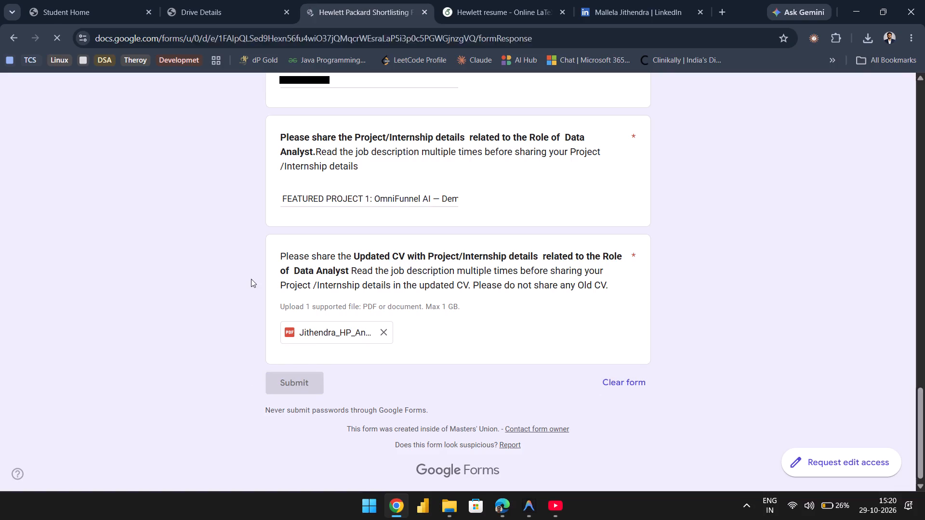
scroll(251, 279, down, 11)
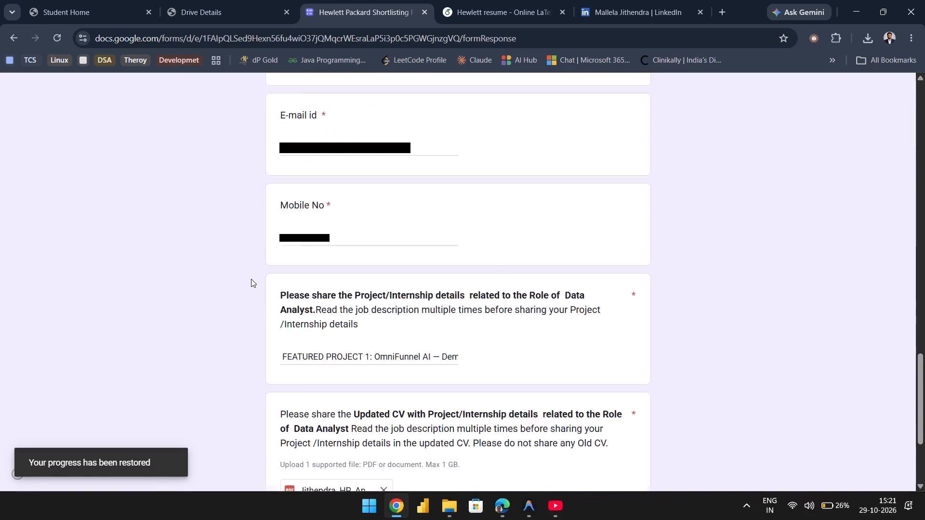
click(283, 377)
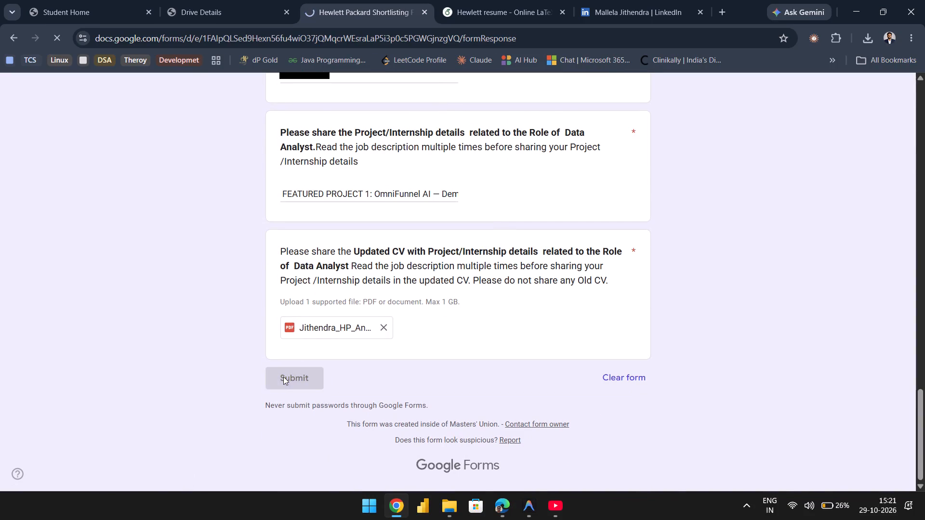
scroll(242, 258, up, 4)
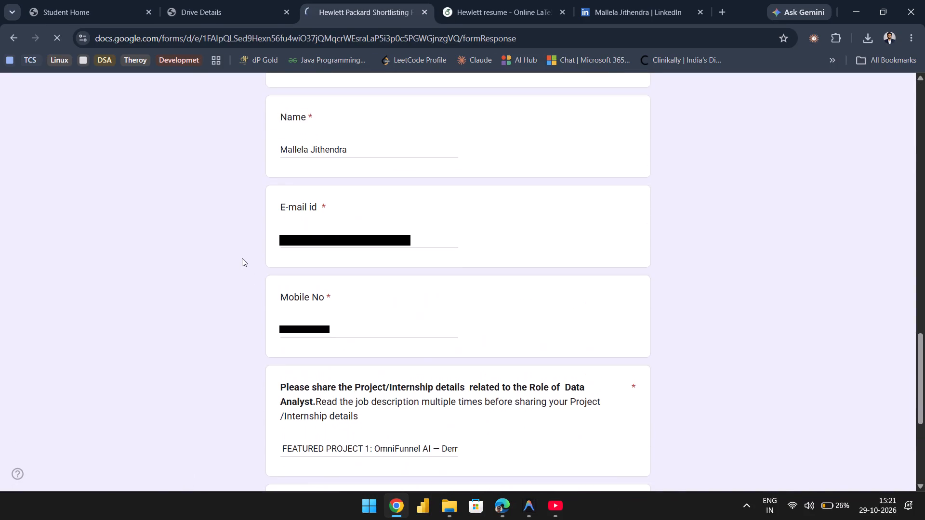
scroll(242, 258, up, 2)
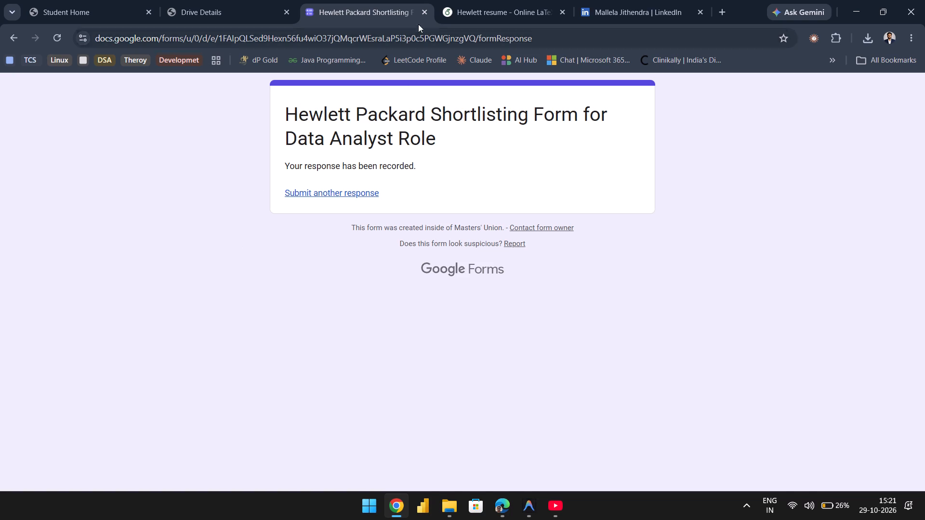
Close the shortlisting form, resume editor, LinkedIn and Drive Details pages, leaving only the Student Home placement portal open.
click(424, 11)
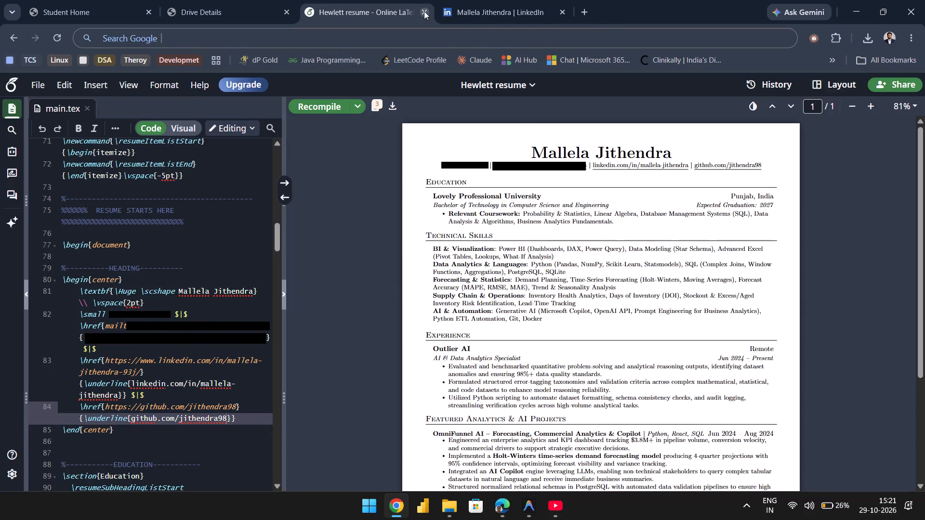
click(424, 11)
click(424, 11)
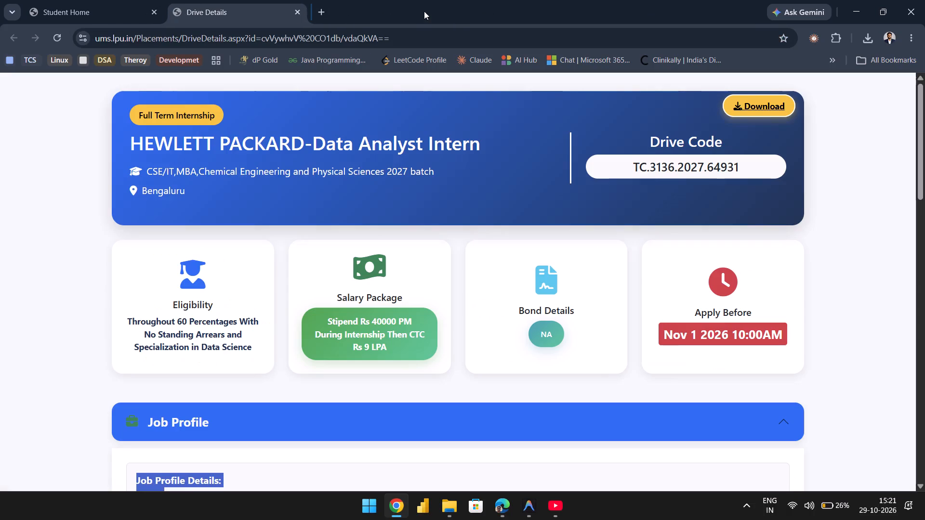
click(292, 5)
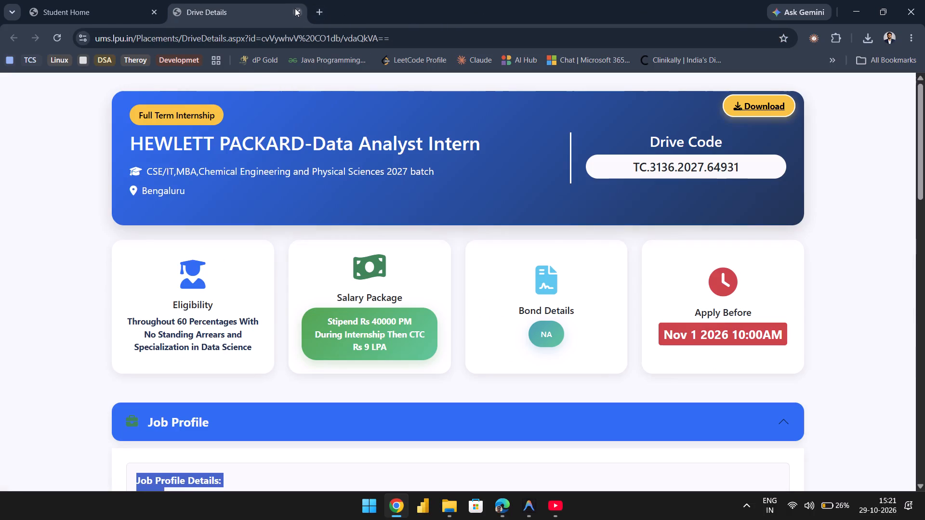